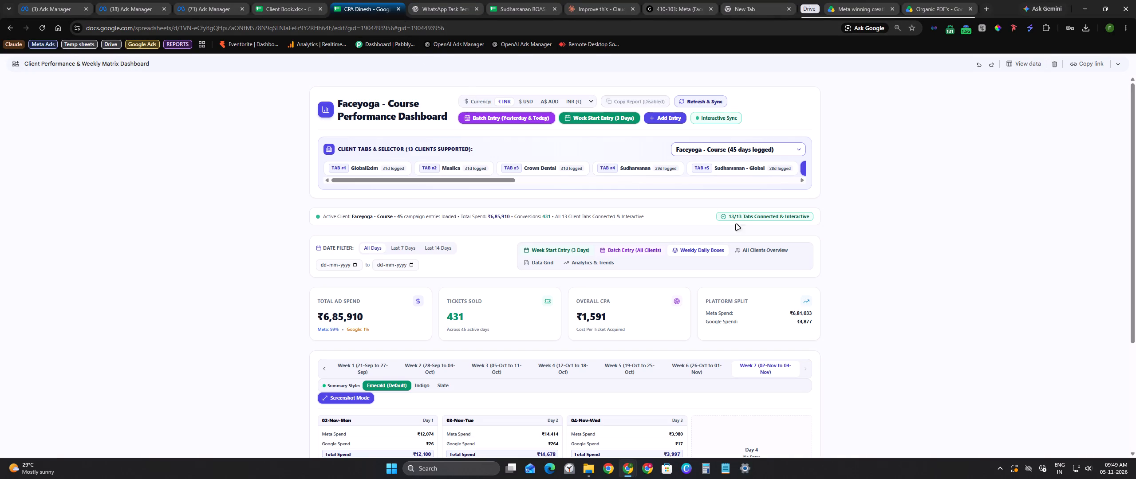
# Open the batch entry view for all clients and go through the client forms for yesterday and today.
pyautogui.click(608, 251)
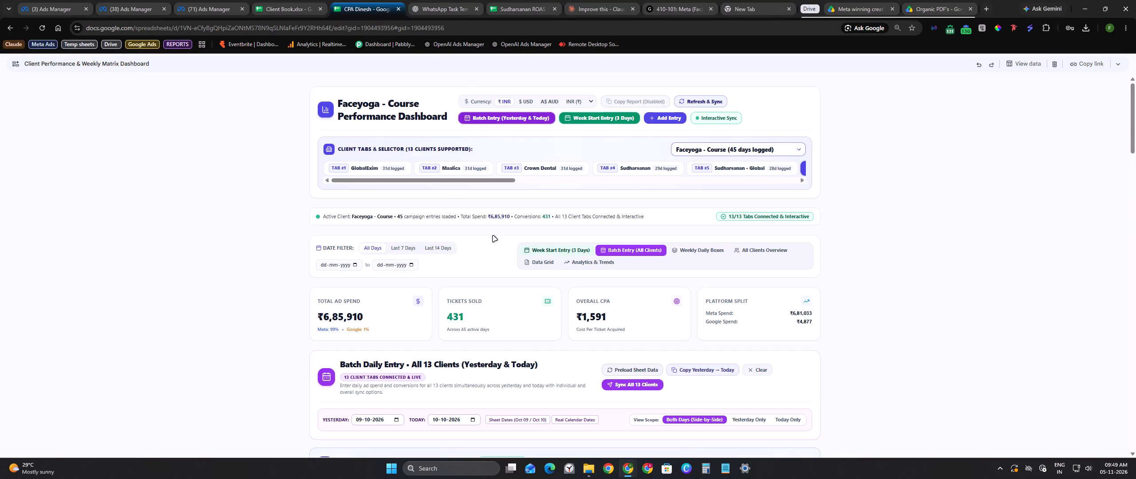
pyautogui.scroll(-4, 454, 190)
pyautogui.click(577, 185)
pyautogui.scroll(-6, 577, 185)
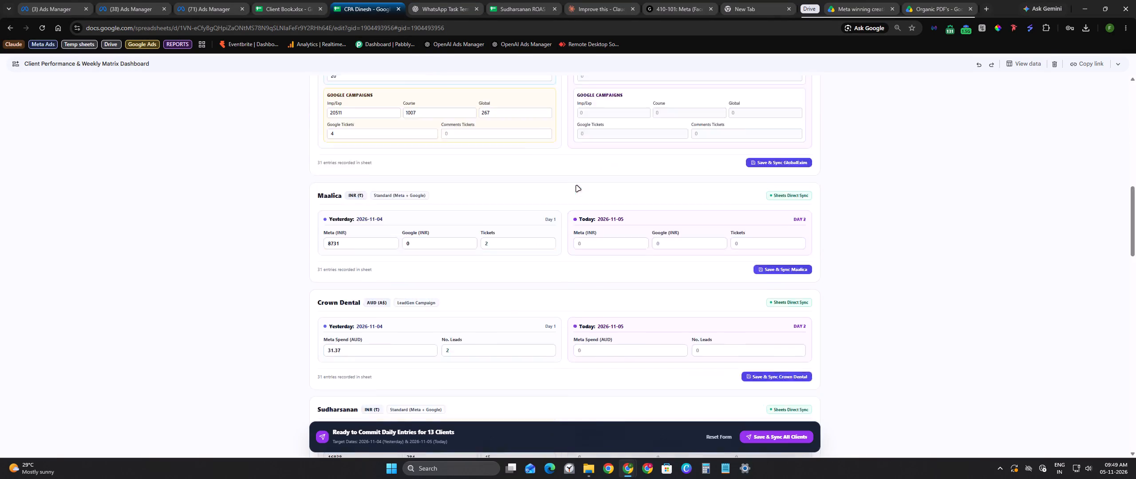
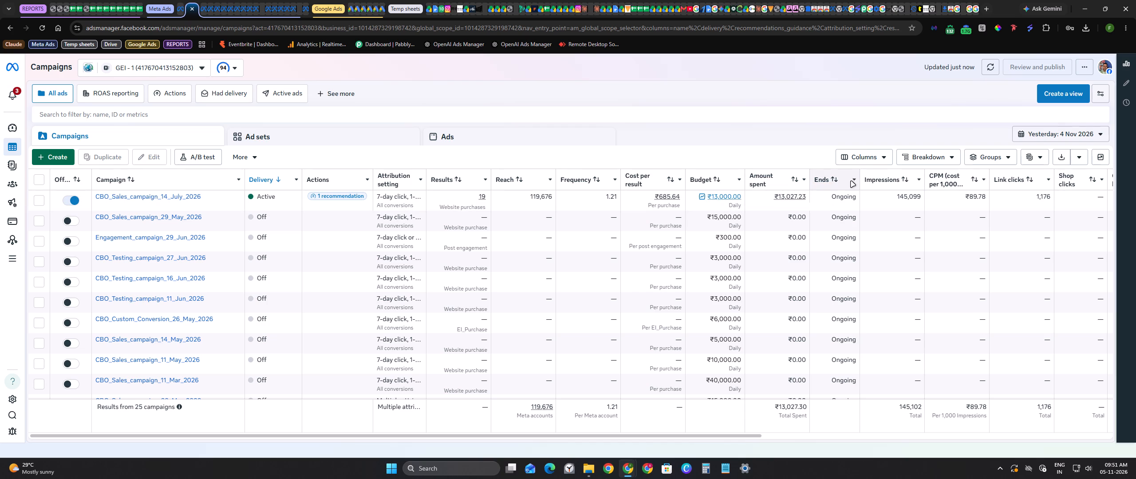
# Check the GEI - 1 account's spend for yesterday in Ads Manager and set GlobalExim's GEI 1 Meta spend for yesterday to 13027 in the dashboard.
pyautogui.hotkey('alt', 'Tab')
pyautogui.hotkey('alt', 'Tab')
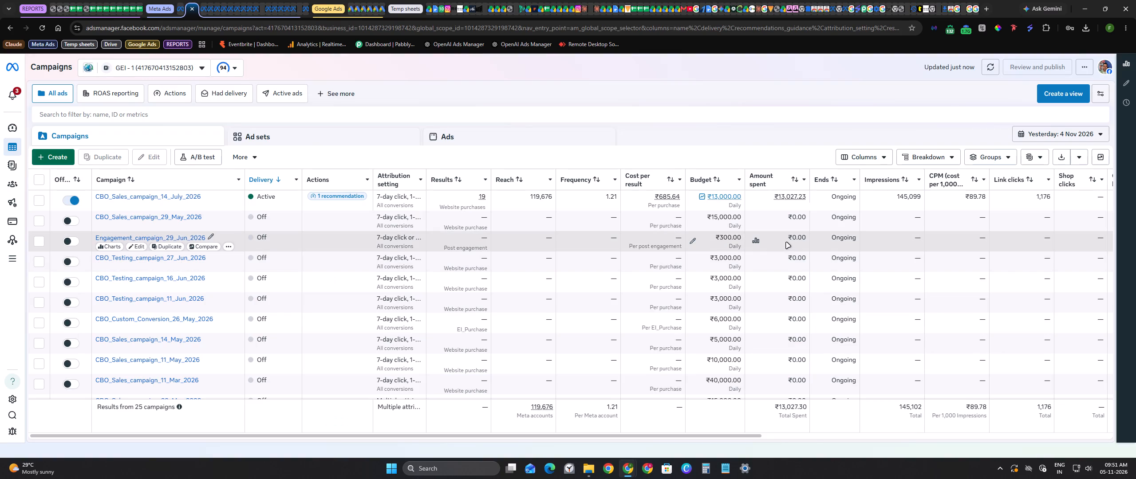
pyautogui.click(1041, 138)
pyautogui.click(990, 137)
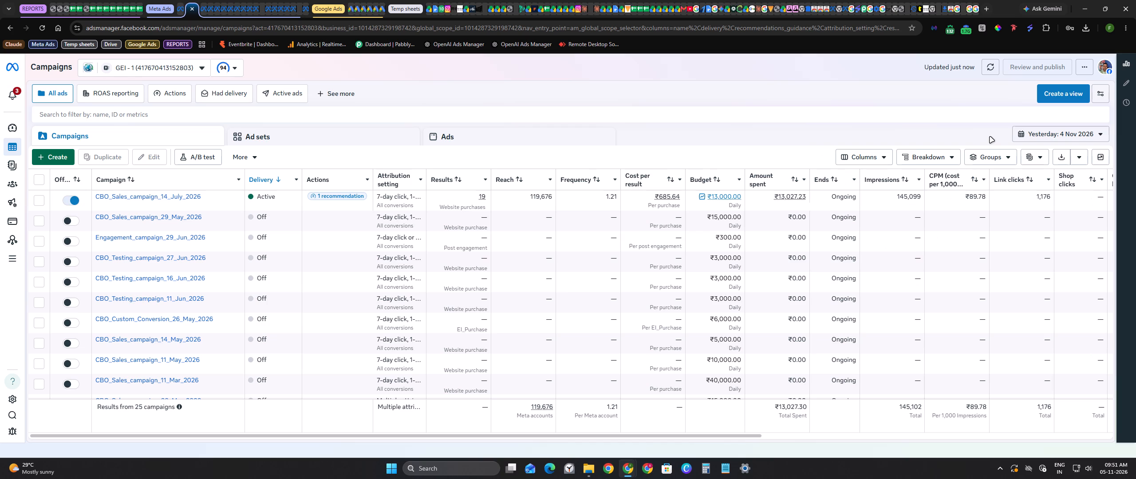
pyautogui.hotkey('alt', 'Tab')
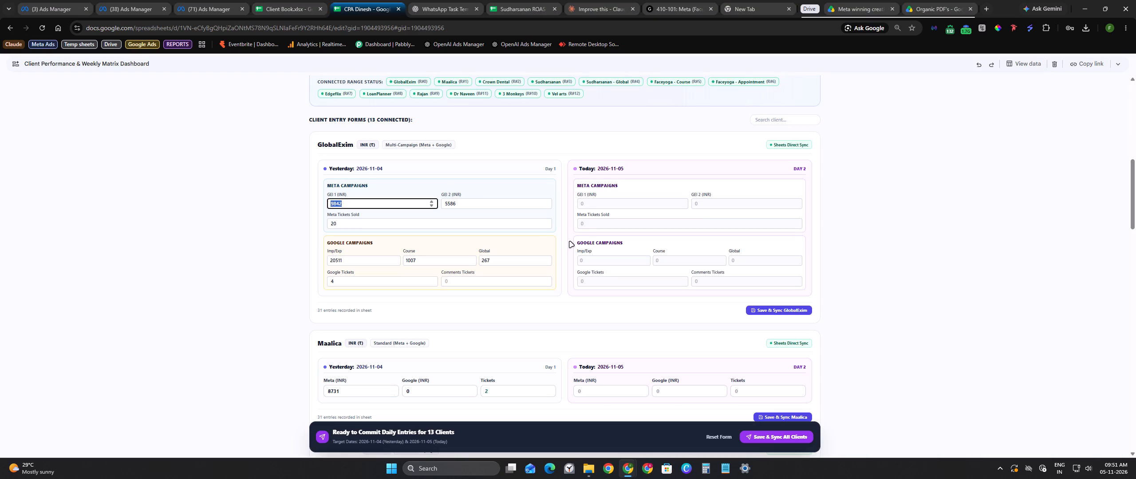
pyautogui.write('13027')
pyautogui.press('Tab')
pyautogui.press('Tab')
# Switch the GEI - 1 campaigns report to today and enter 3307 as GlobalExim's GEI 1 Meta spend for today.
pyautogui.click(596, 204)
pyautogui.hotkey('alt', 'Tab')
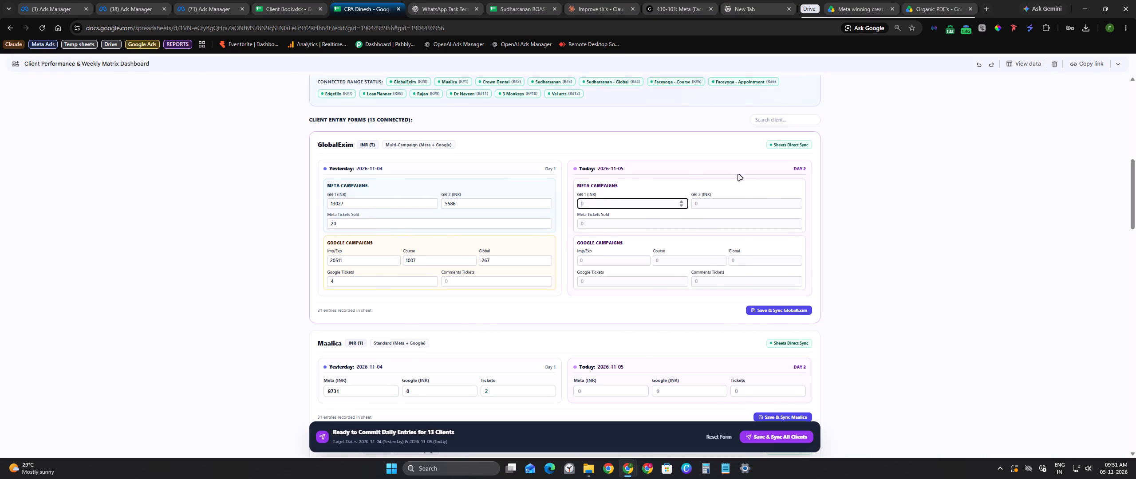
pyautogui.hotkey('alt', 'Tab')
pyautogui.keyDown('ctrl'); pyautogui.scroll(1, 597, 174); pyautogui.keyUp('ctrl')
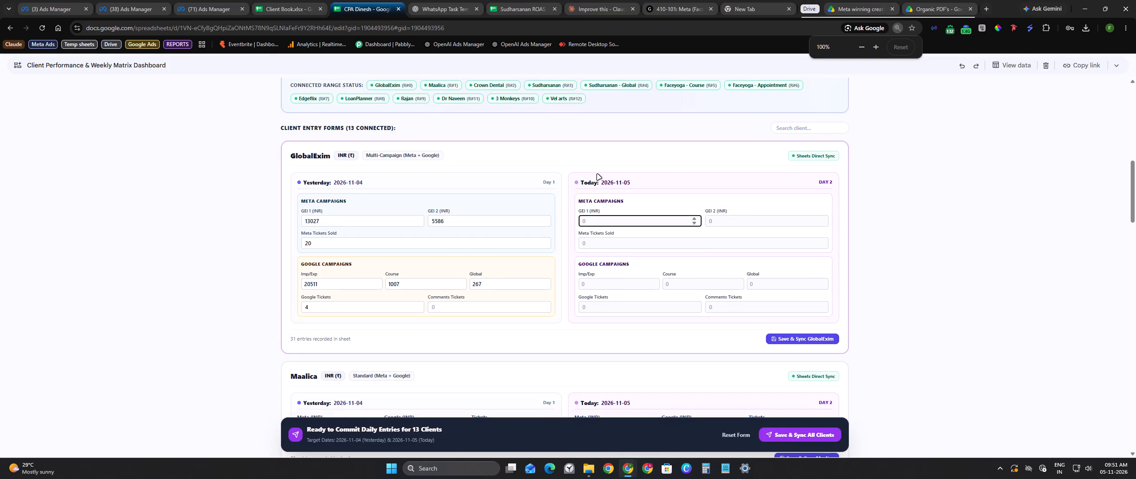
pyautogui.hotkey('alt', 'Tab')
pyautogui.click(1031, 137)
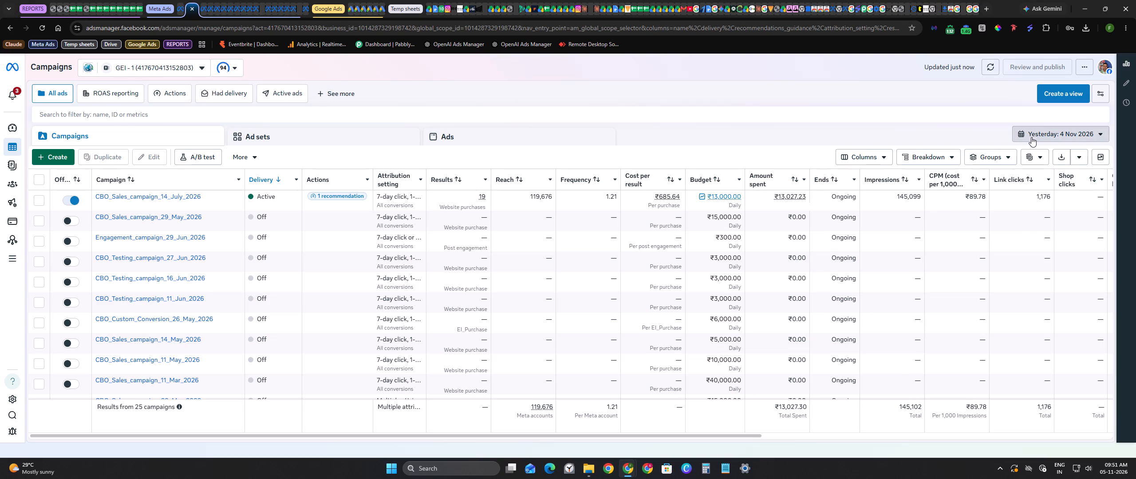
pyautogui.click(833, 175)
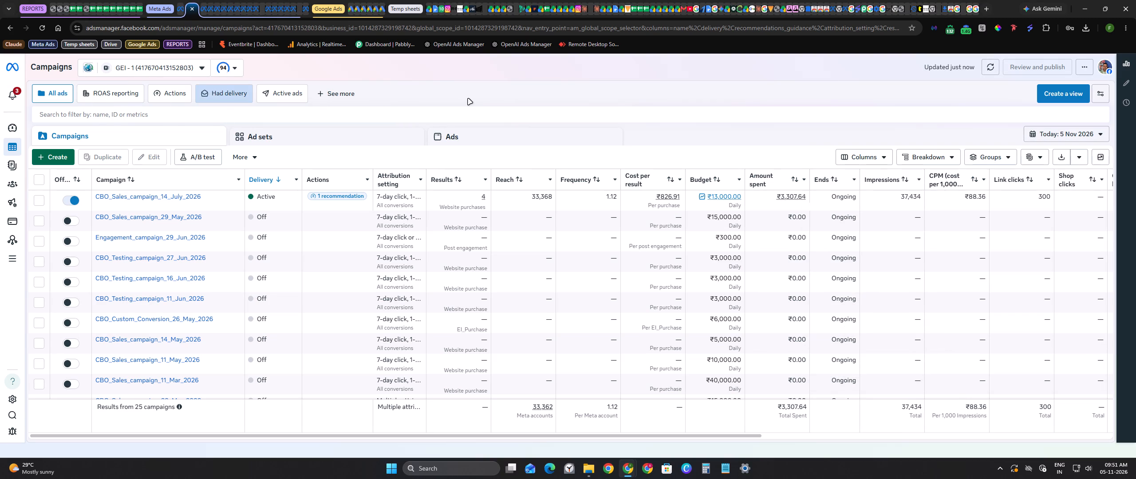
pyautogui.hotkey('alt', 'Tab')
pyautogui.write('3307')
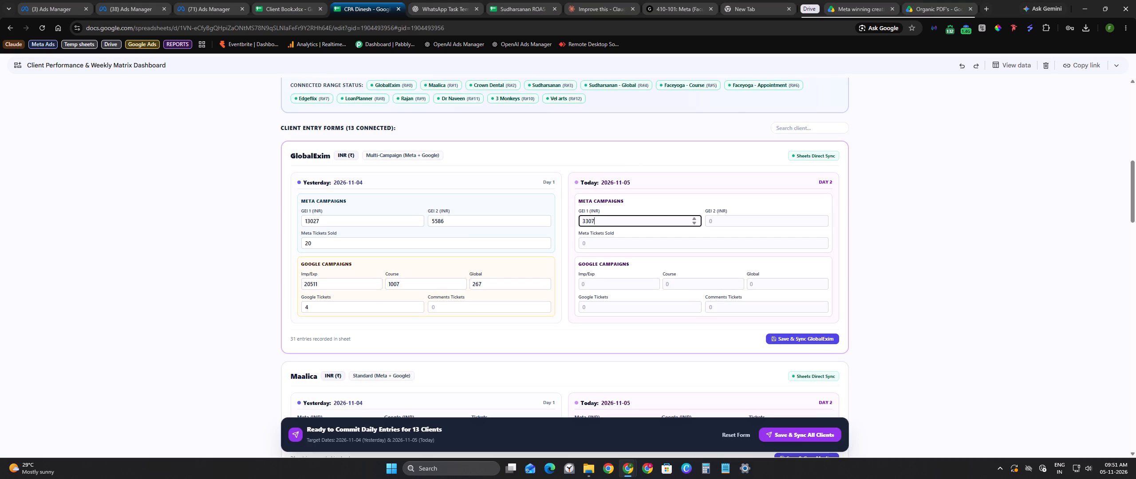
# Open the GEI - 2 account in Ads Manager for yesterday and set GlobalExim's GEI 2 Meta spend for yesterday to 8415.
pyautogui.moveTo(478, 222); pyautogui.dragTo(373, 215)
pyautogui.hotkey('alt', 'Tab')
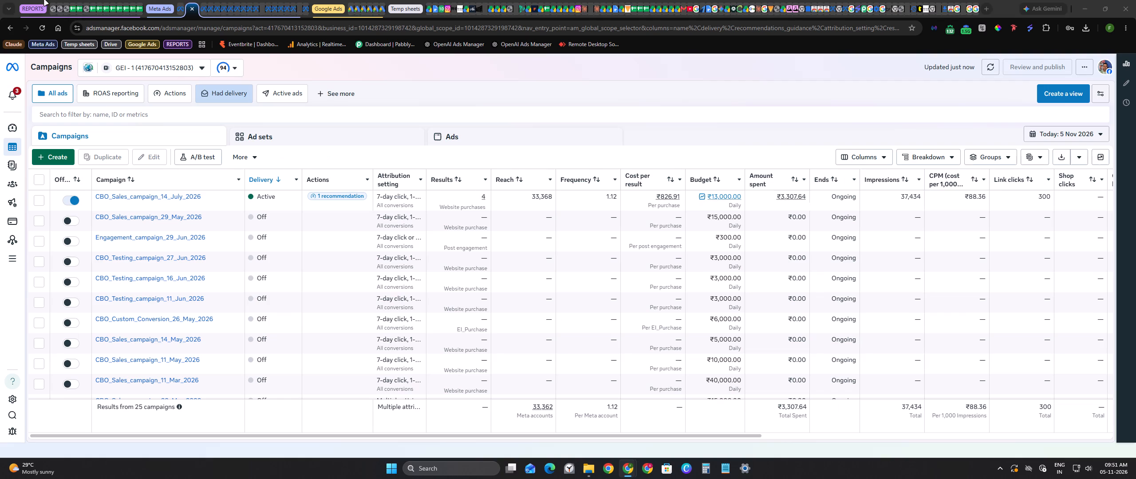
pyautogui.click(174, 66)
pyautogui.click(277, 197)
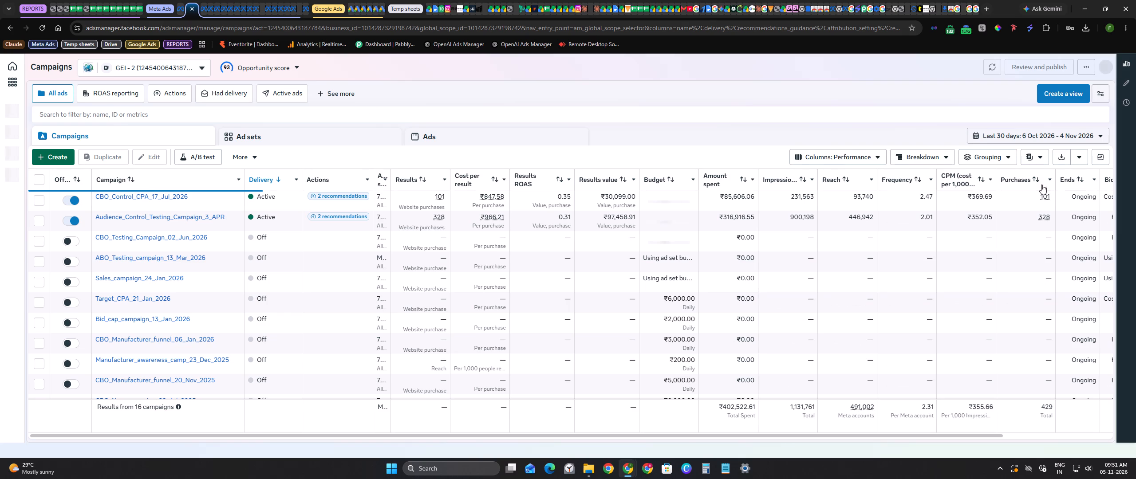
pyautogui.click(1037, 130)
pyautogui.click(833, 185)
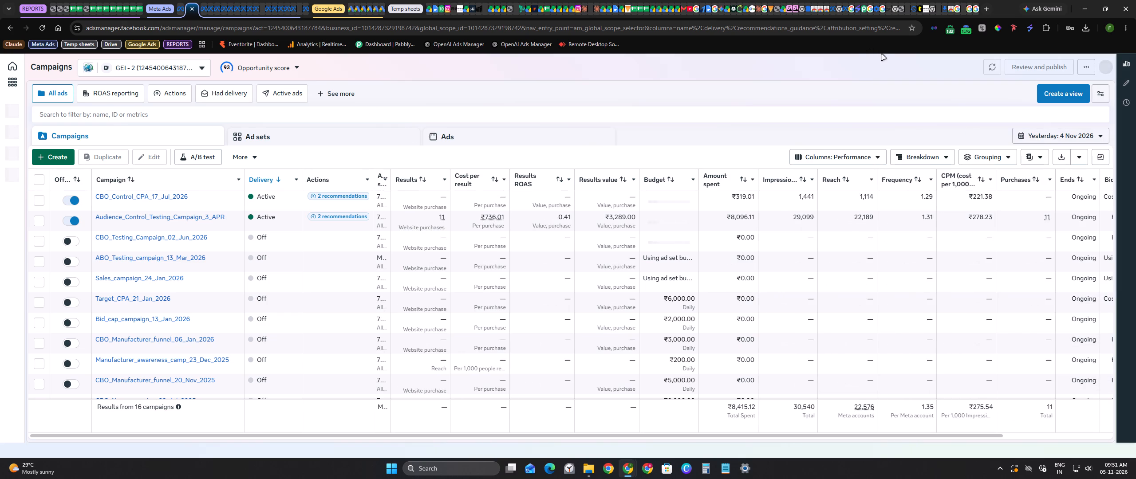
pyautogui.hotkey('alt', 'Tab')
pyautogui.write('8415')
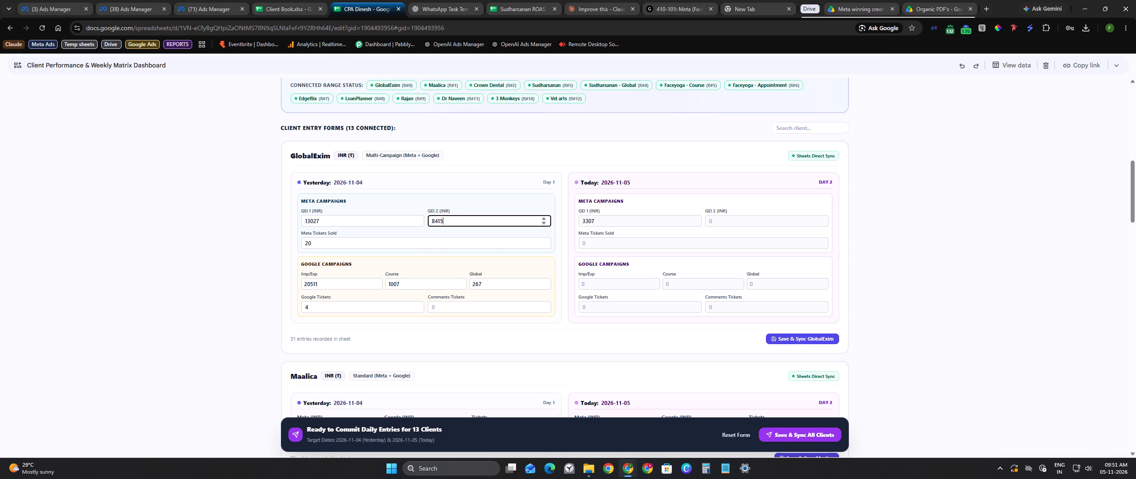
# Switch the GEI - 2 campaigns report to today and enter 2559 as GlobalExim's GEI 2 Meta spend for today.
pyautogui.click(779, 222)
pyautogui.hotkey('alt', 'Tab')
pyautogui.click(1084, 138)
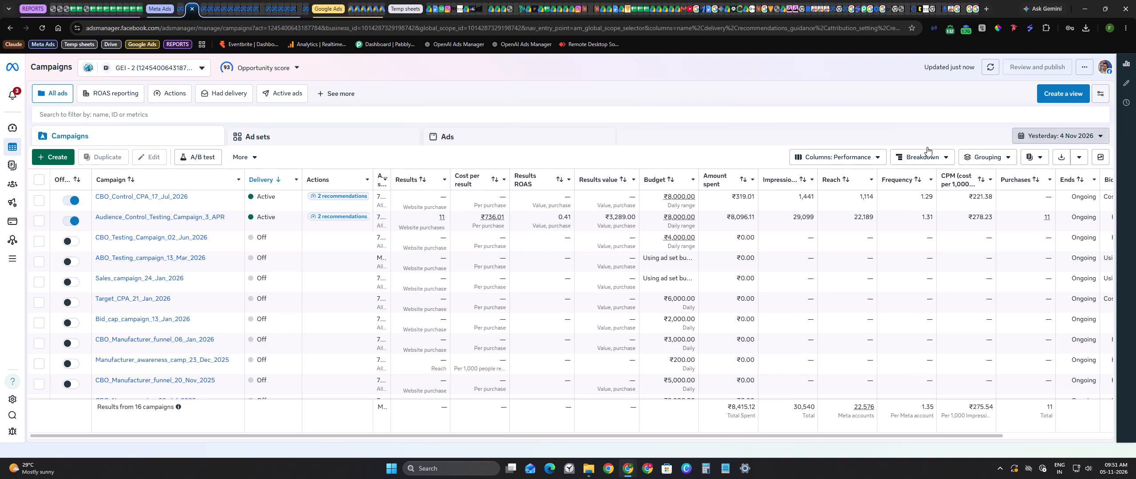
pyautogui.click(844, 172)
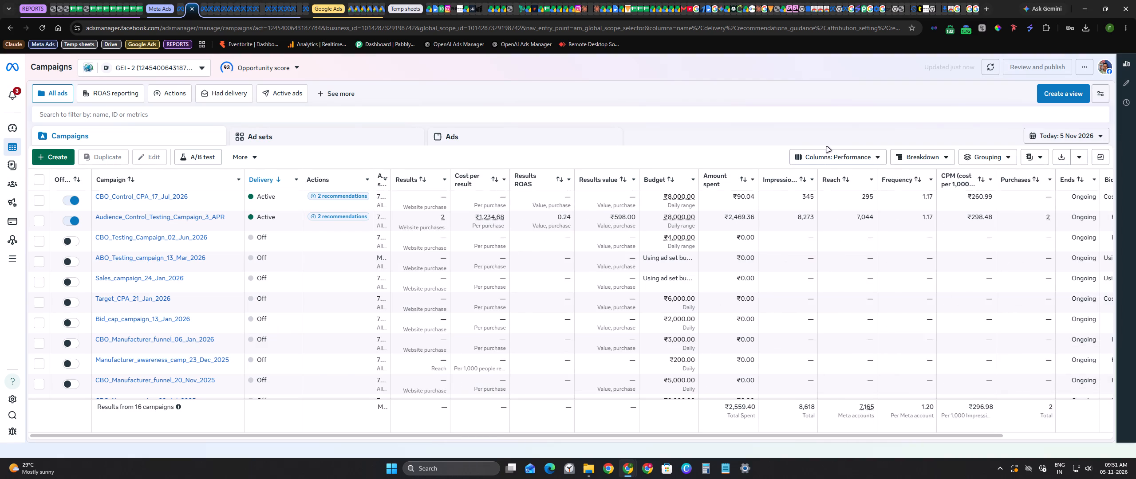
pyautogui.hotkey('alt', 'Tab')
pyautogui.write('2559')
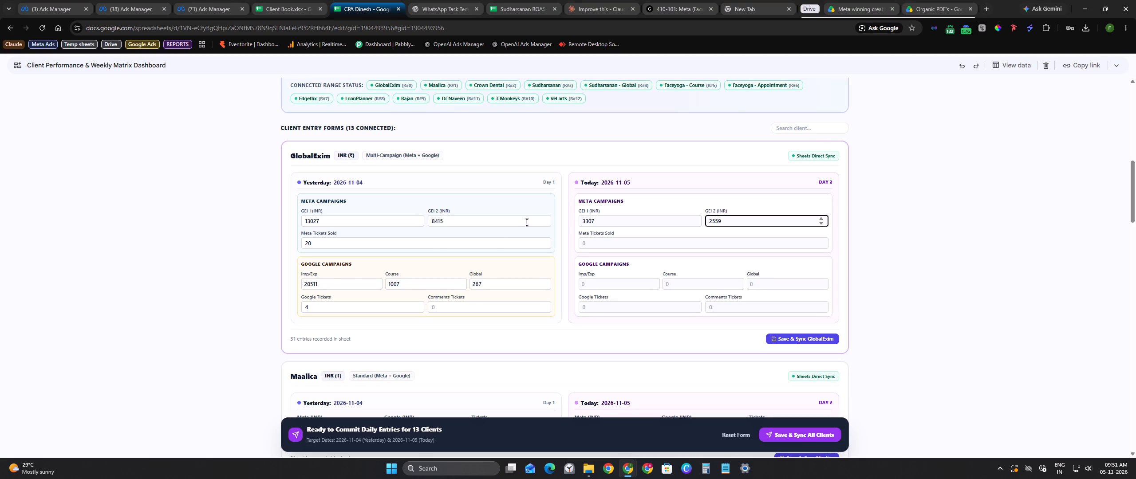
# Look up yesterday's cost in the Import Export Google Ads account and set GlobalExim's Google Imp/Exp spend for yesterday to 21569.
pyautogui.moveTo(341, 279); pyautogui.dragTo(235, 274)
pyautogui.hotkey('alt', 'Tab')
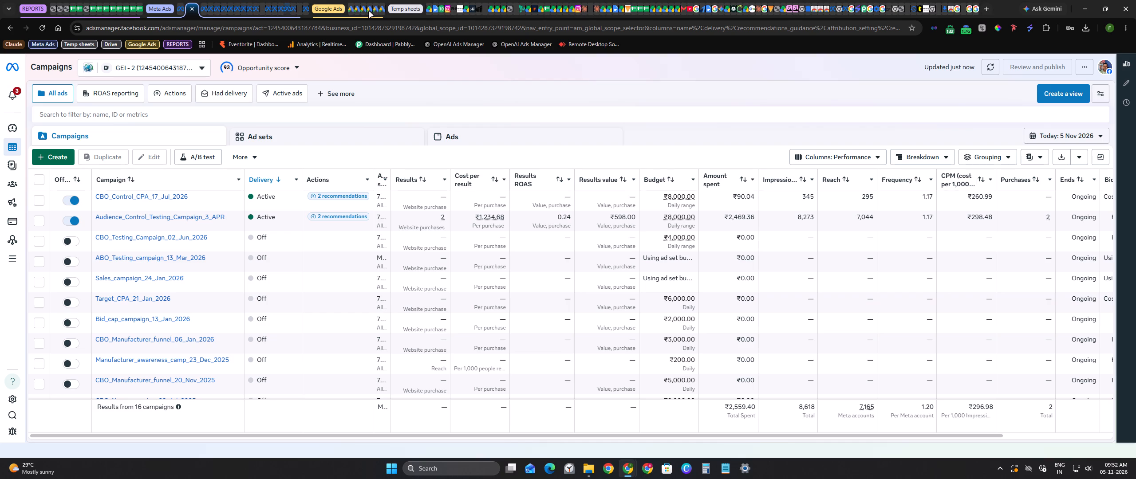
pyautogui.click(360, 12)
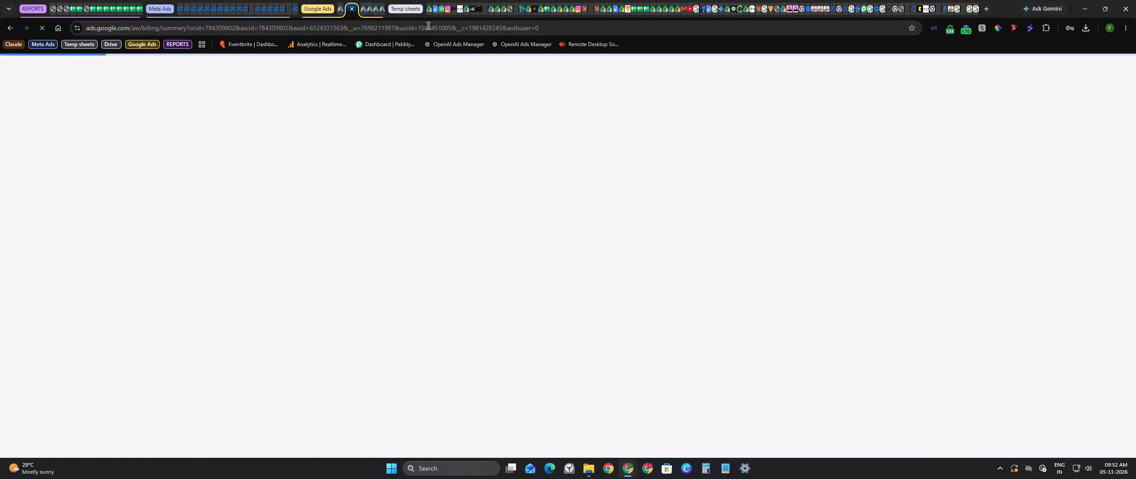
pyautogui.click(17, 145)
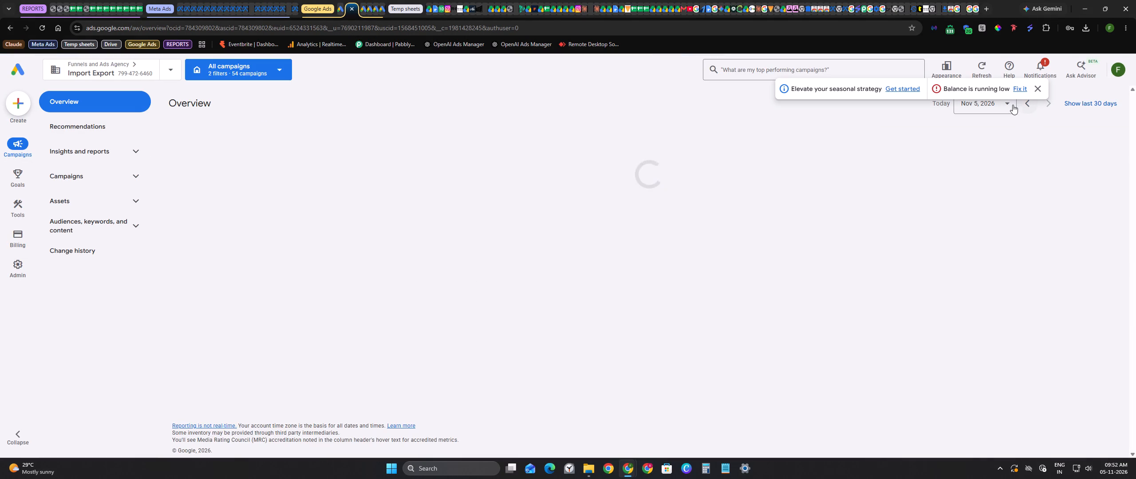
pyautogui.click(1047, 83)
pyautogui.click(1030, 102)
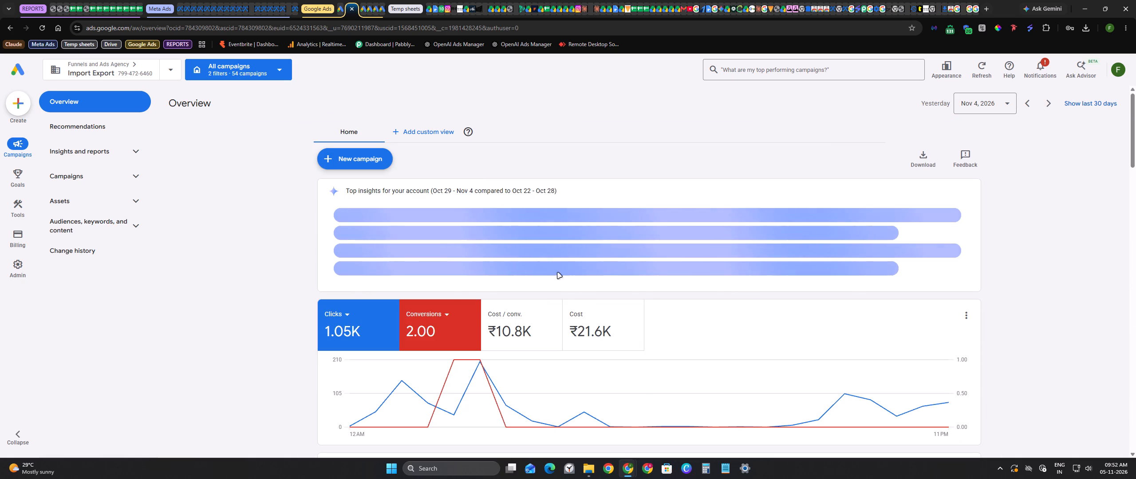
pyautogui.hotkey('alt', 'Tab')
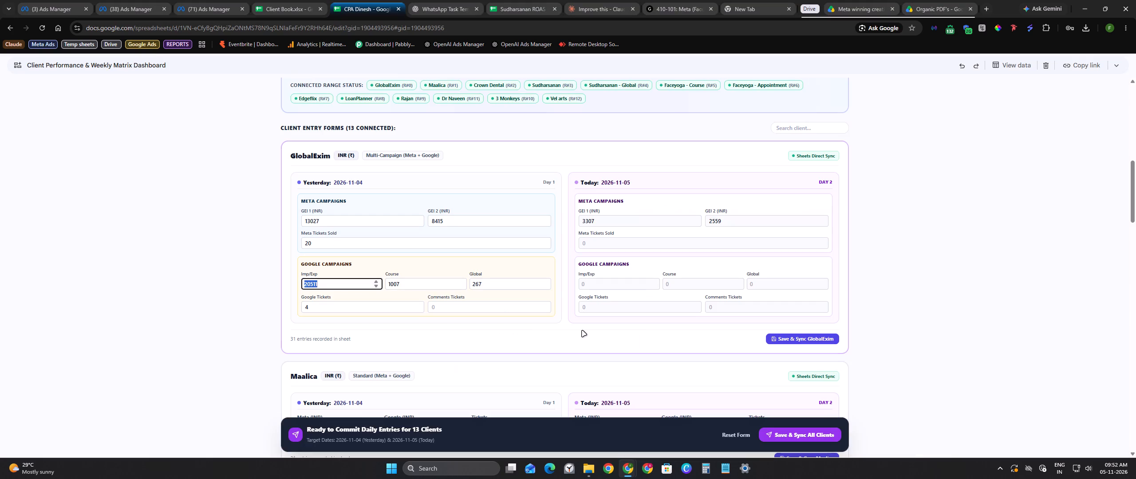
pyautogui.write('21569')
# Show today's cost in the Import Export Google Ads account and enter 11303 as GlobalExim's Google Imp/Exp spend for today.
pyautogui.click(591, 283)
pyautogui.hotkey('alt', 'Tab')
pyautogui.click(1049, 100)
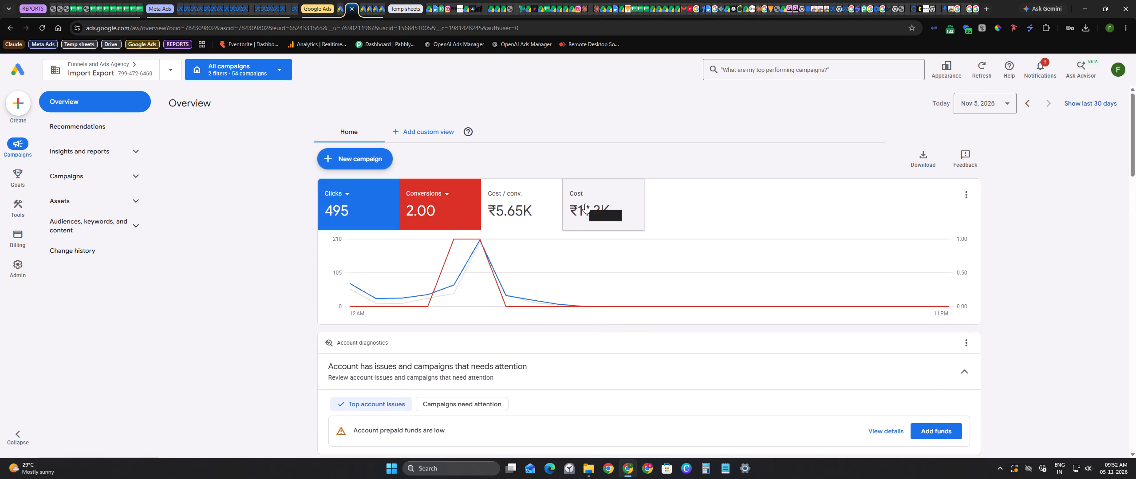
pyautogui.hotkey('alt', 'Tab')
pyautogui.write('11303')
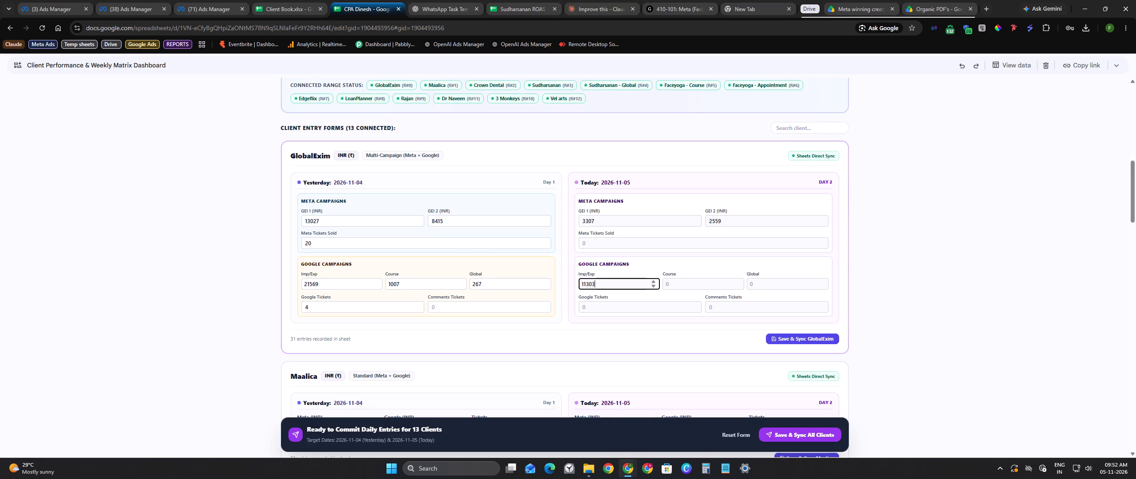
# Look up yesterday's cost in the Exim Course Online Google Ads account and set GlobalExim's Google Course spend for yesterday to 1510.
pyautogui.moveTo(414, 283); pyautogui.dragTo(300, 284)
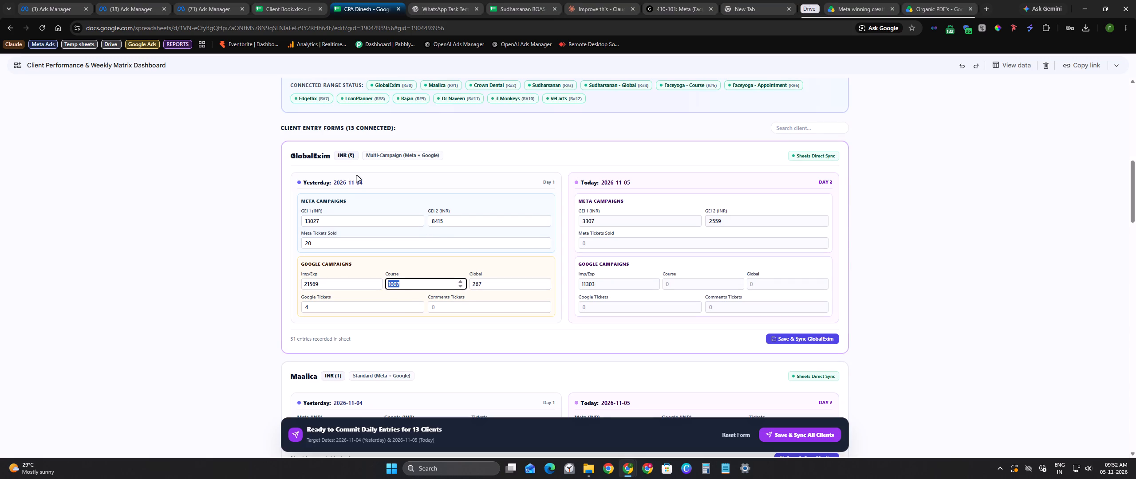
pyautogui.hotkey('alt', 'Tab')
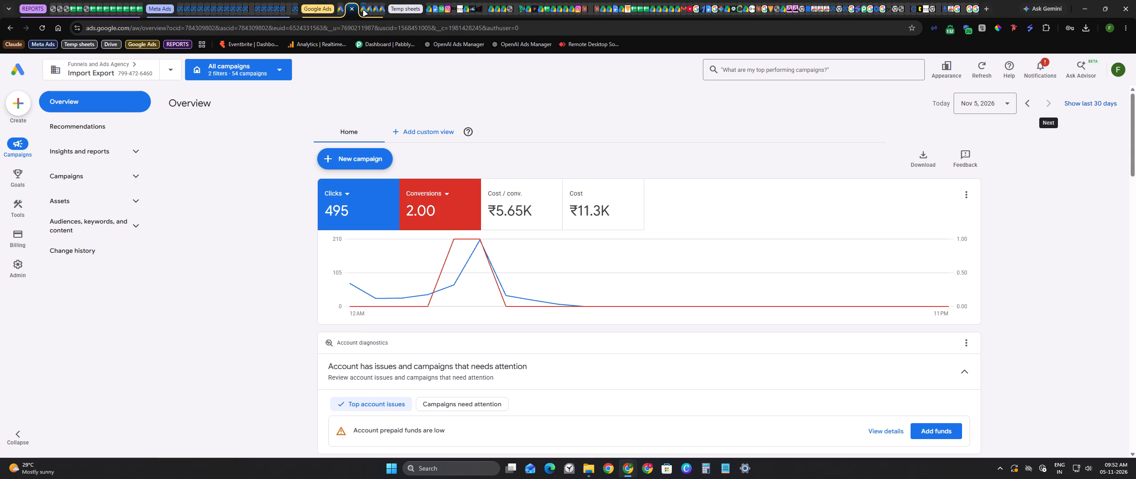
pyautogui.click(363, 11)
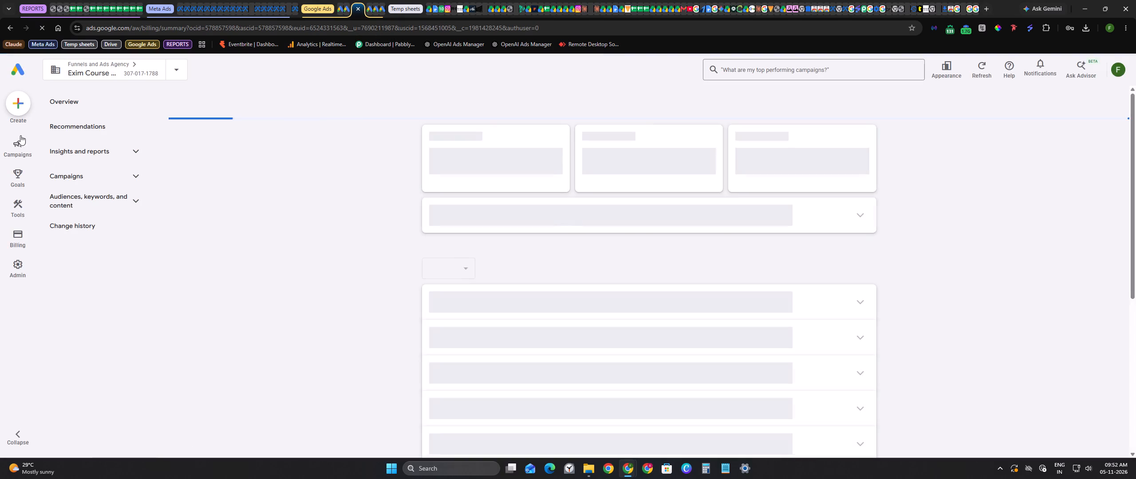
pyautogui.click(19, 145)
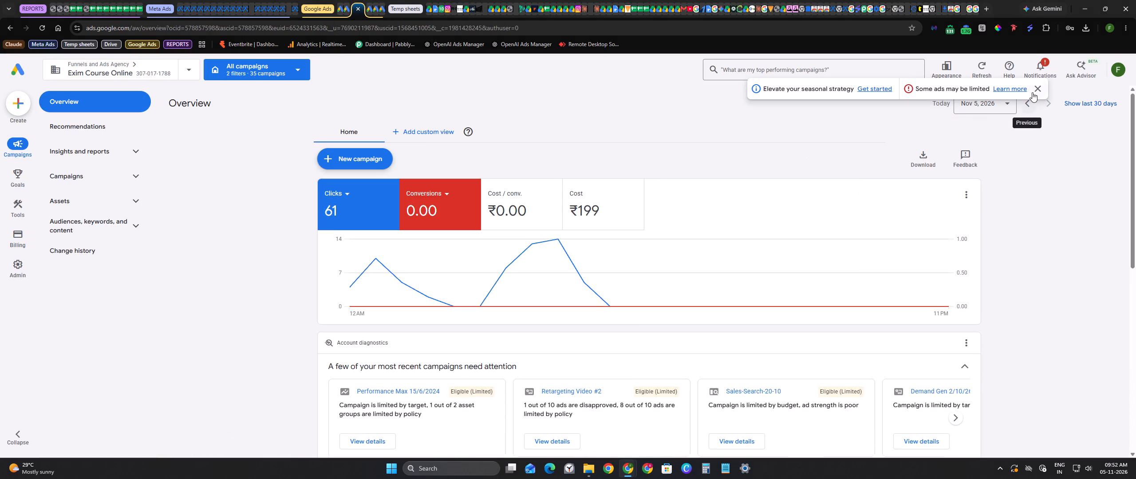
pyautogui.click(1032, 92)
pyautogui.click(1021, 105)
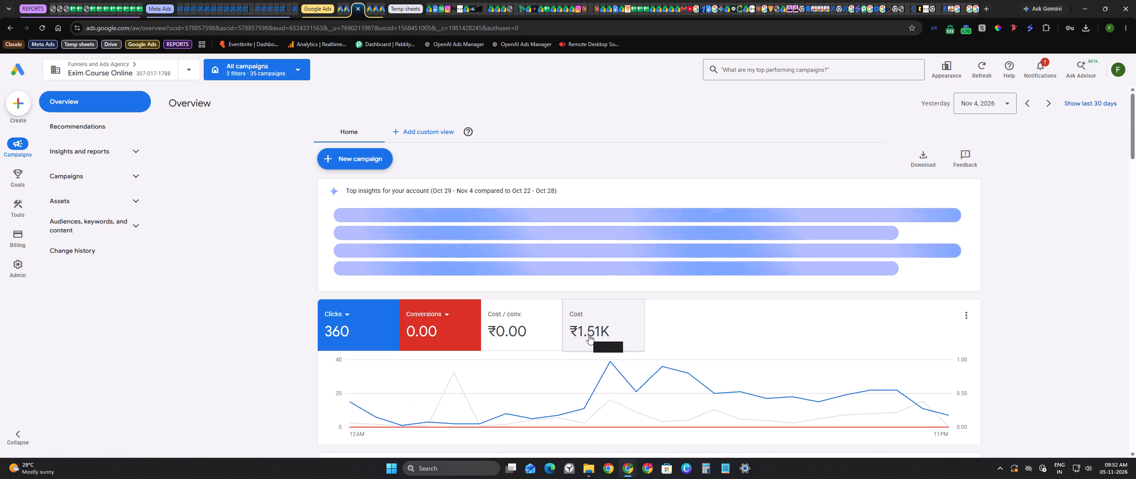
pyautogui.hotkey('alt', 'Tab')
pyautogui.write('150')
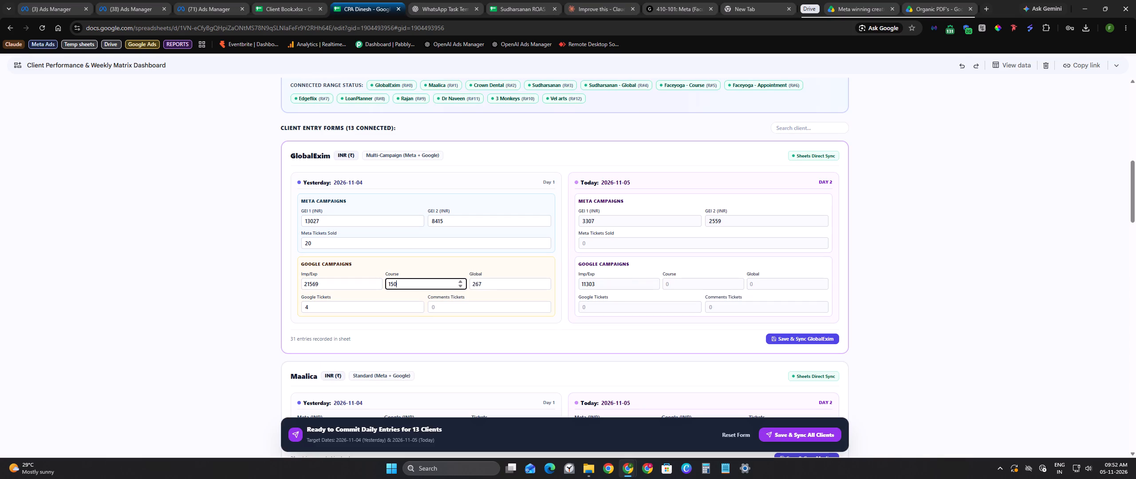
pyautogui.press('BackSpace')
pyautogui.write('10')
pyautogui.press('Tab')
pyautogui.press('Tab')
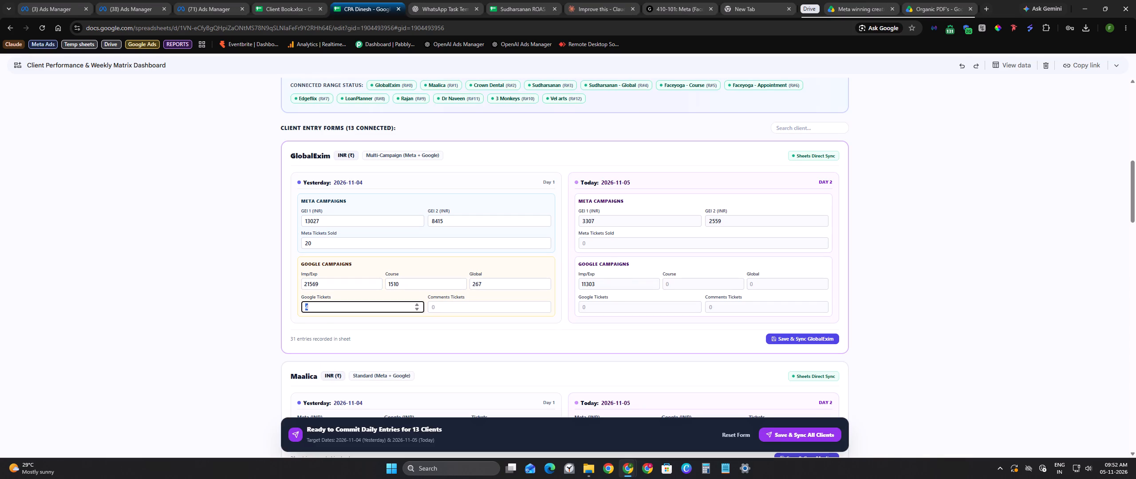
pyautogui.press('Tab')
# Show today's cost in the Exim Course Online Google Ads account and enter 199 as GlobalExim's Google Course spend for today.
pyautogui.click(679, 282)
pyautogui.hotkey('alt', 'Tab')
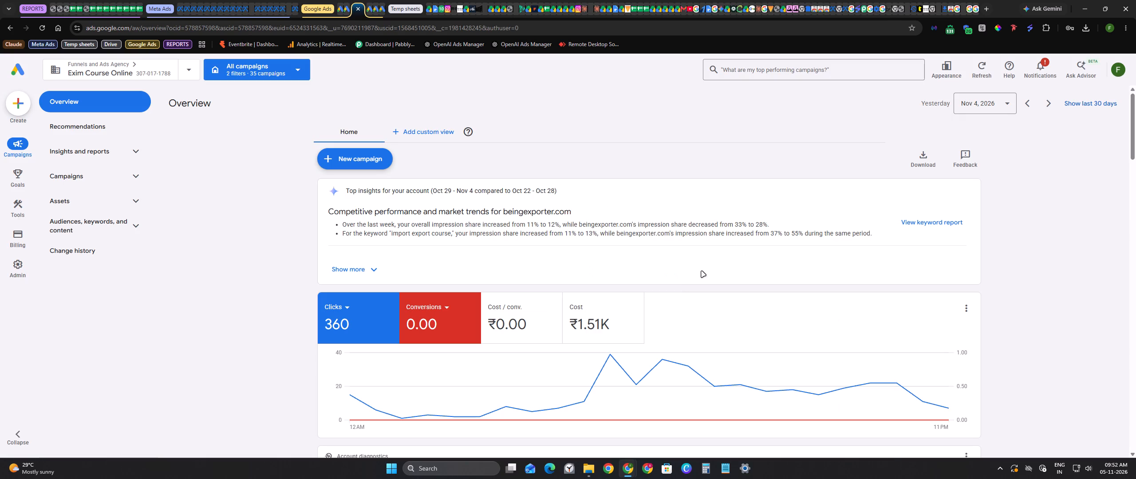
pyautogui.click(1049, 108)
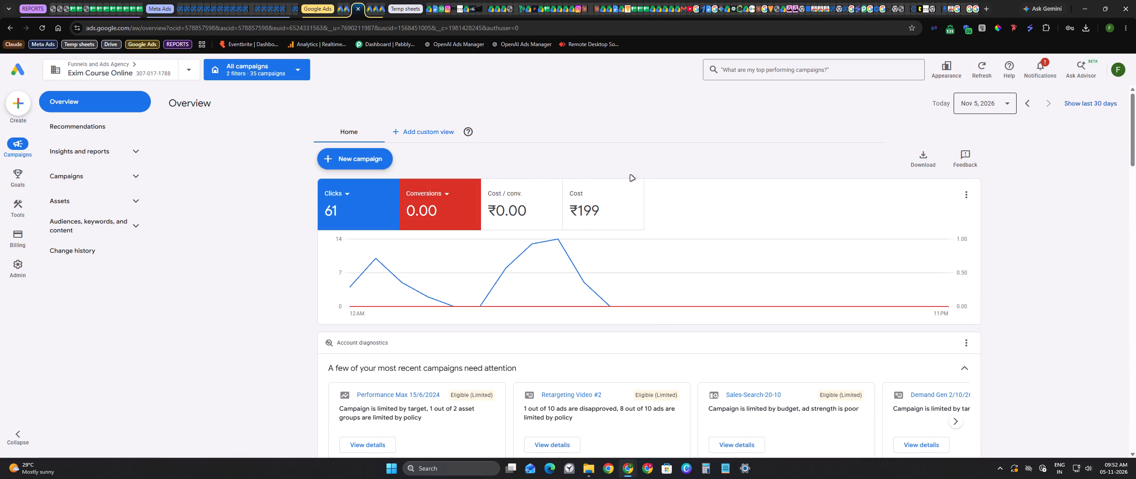
pyautogui.hotkey('alt', 'Tab')
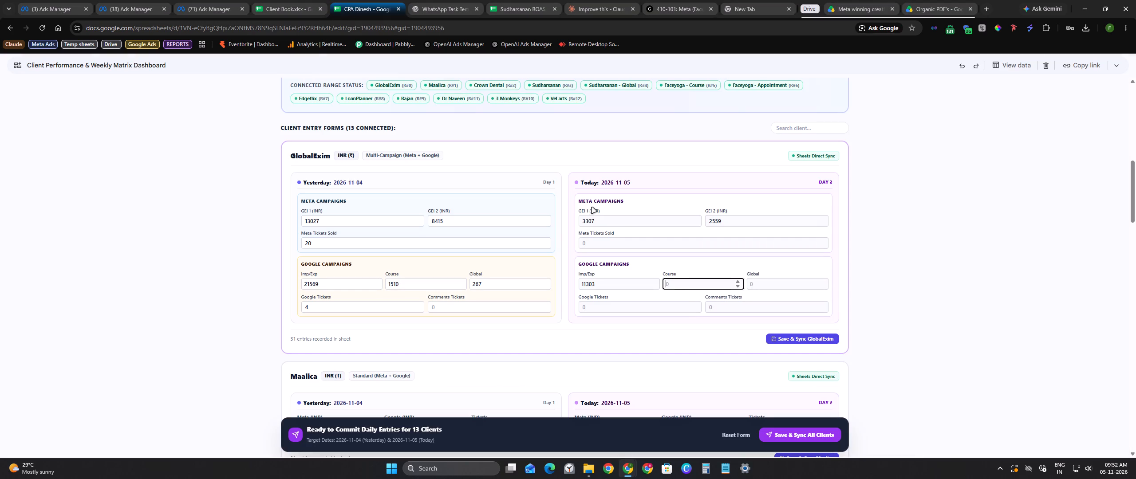
pyautogui.write('199')
# Check GlobalExim's Google Global spend for yesterday against yesterday's cost in the Global Exim Google Ads account.
pyautogui.moveTo(512, 283); pyautogui.dragTo(417, 283)
pyautogui.hotkey('alt', 'Tab')
pyautogui.click(371, 14)
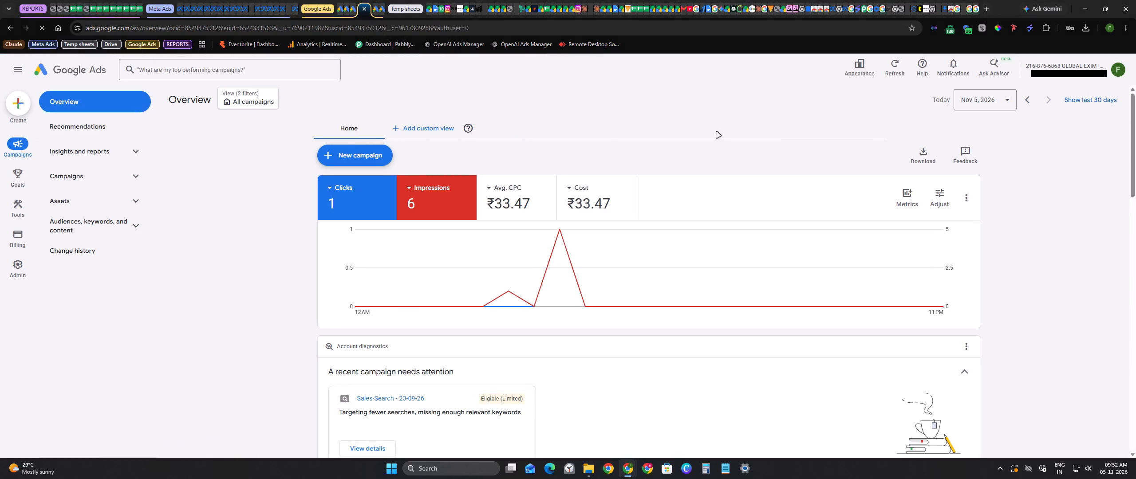
pyautogui.click(1010, 99)
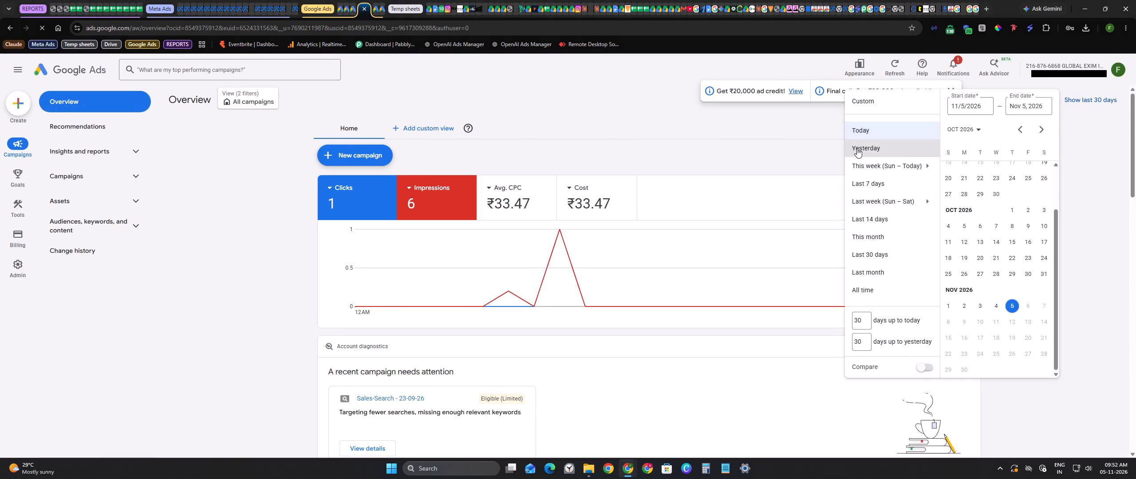
pyautogui.click(857, 148)
pyautogui.click(953, 94)
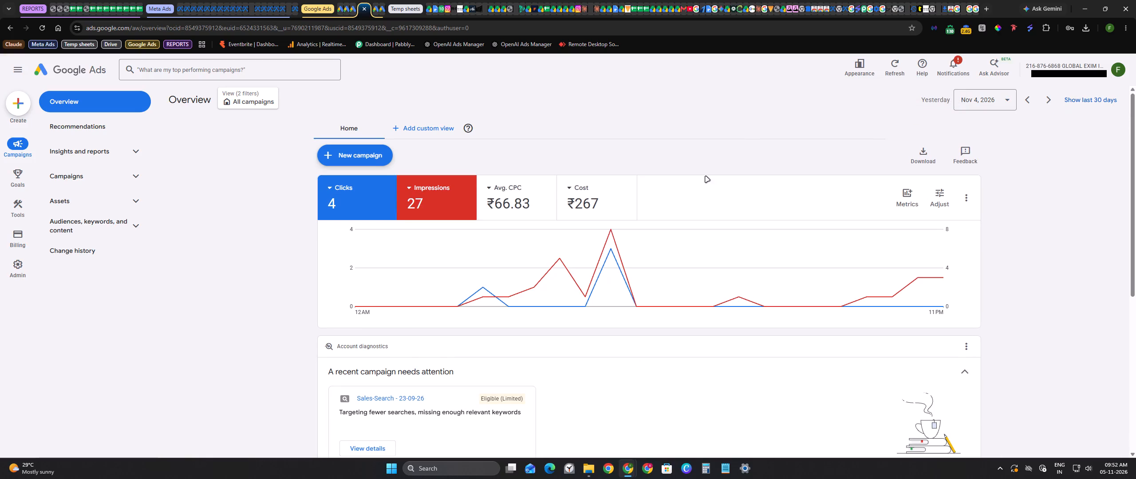
pyautogui.hotkey('alt', 'Tab')
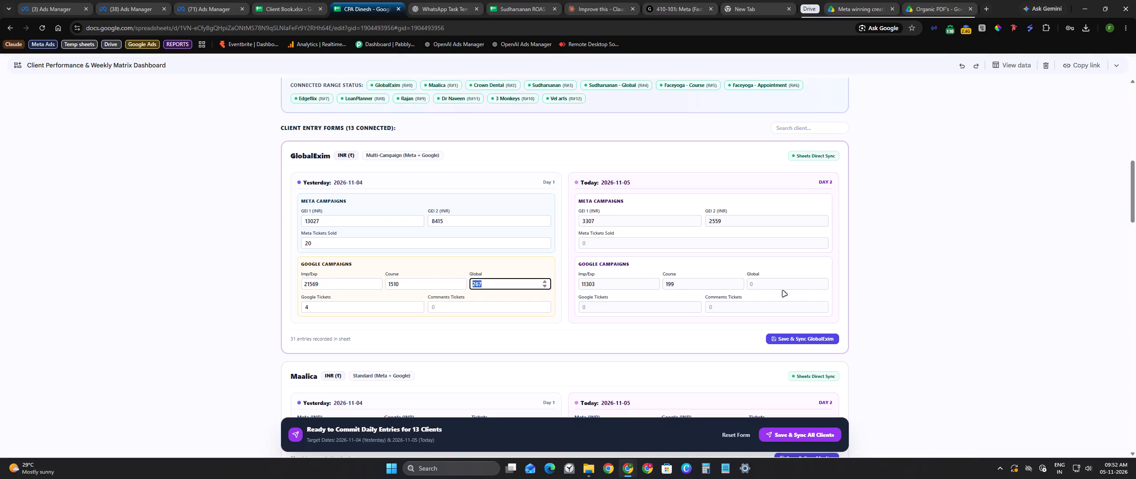
# Ready GlobalExim's Google Global spend for today for entry and show today's cost in the Global Exim Google Ads account.
pyautogui.click(780, 287)
pyautogui.hotkey('alt', 'Tab')
pyautogui.click(1045, 102)
# Suspend all inactive browser tabs with the Chrome RAM Optimizer extension.
pyautogui.click(953, 32)
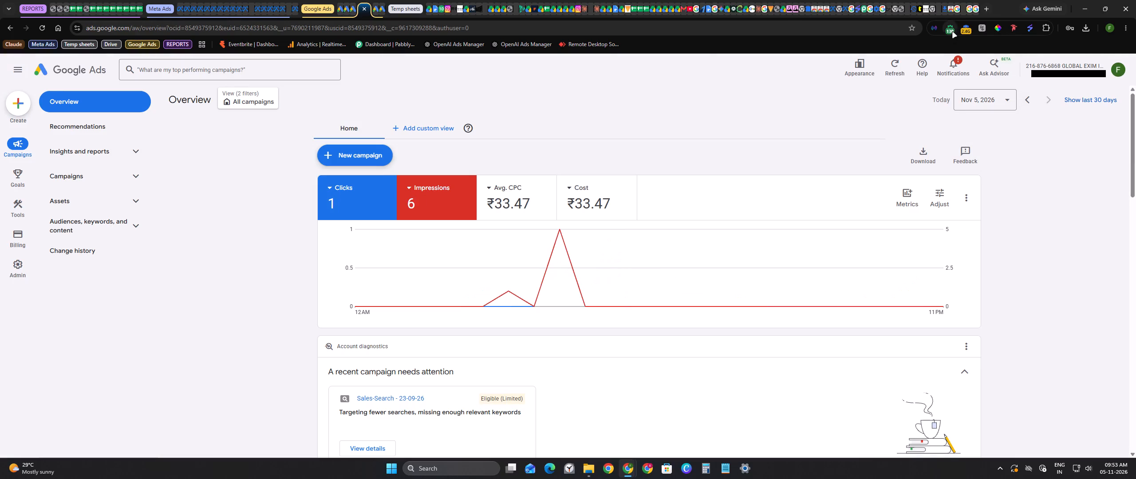
pyautogui.click(844, 233)
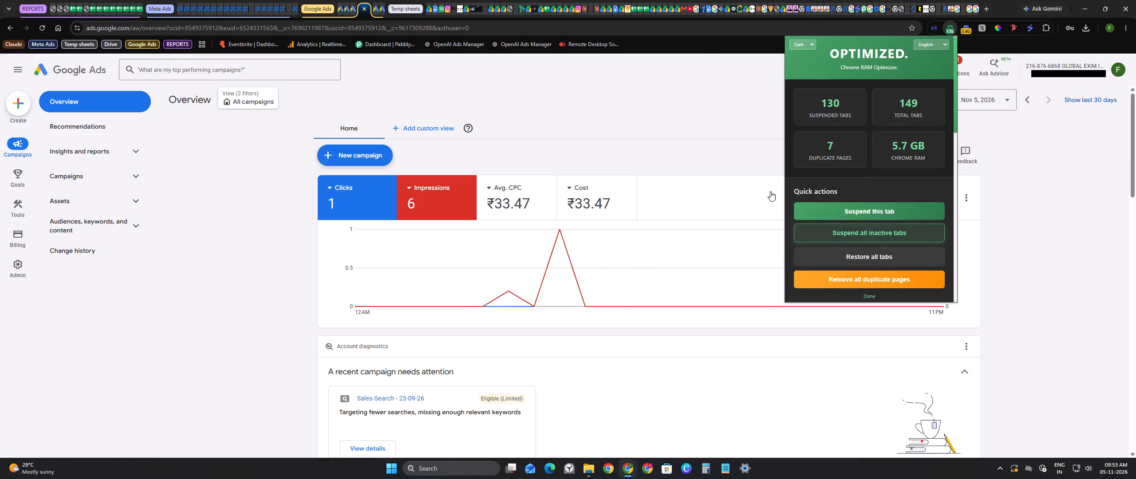
pyautogui.click(723, 149)
# Enter 33 as GlobalExim's Google Global spend for today in the dashboard.
pyautogui.hotkey('alt', 'Tab')
pyautogui.write('33')
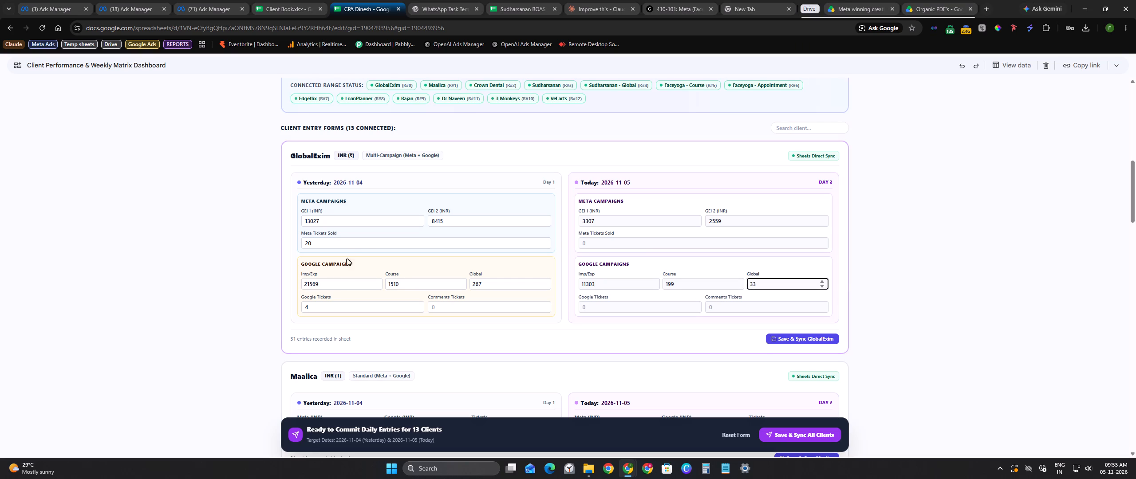
# Select GlobalExim's Meta Tickets Sold value for yesterday and return to the ads browser window to look up the figure.
pyautogui.moveTo(355, 245); pyautogui.dragTo(255, 245)
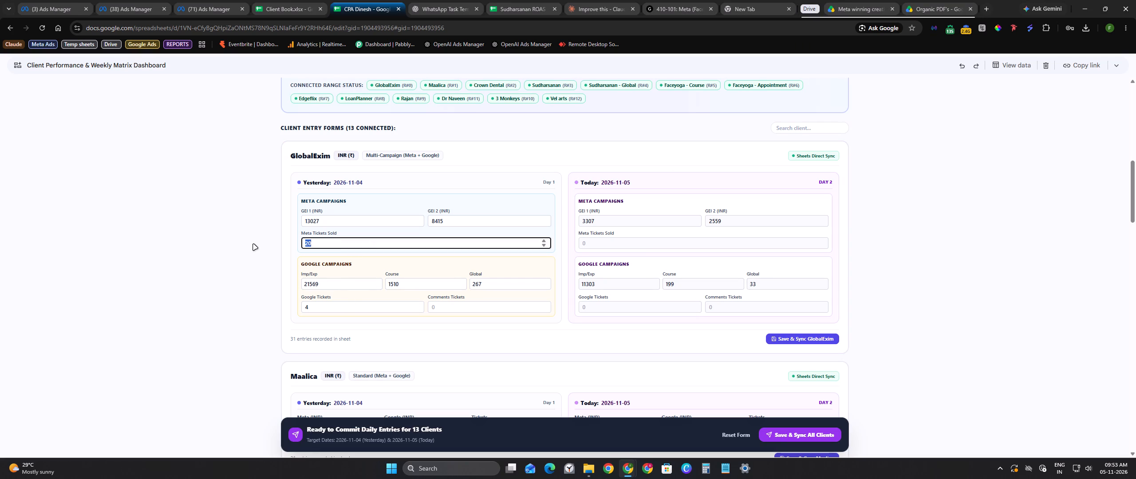
pyautogui.hotkey('alt', 'Tab')
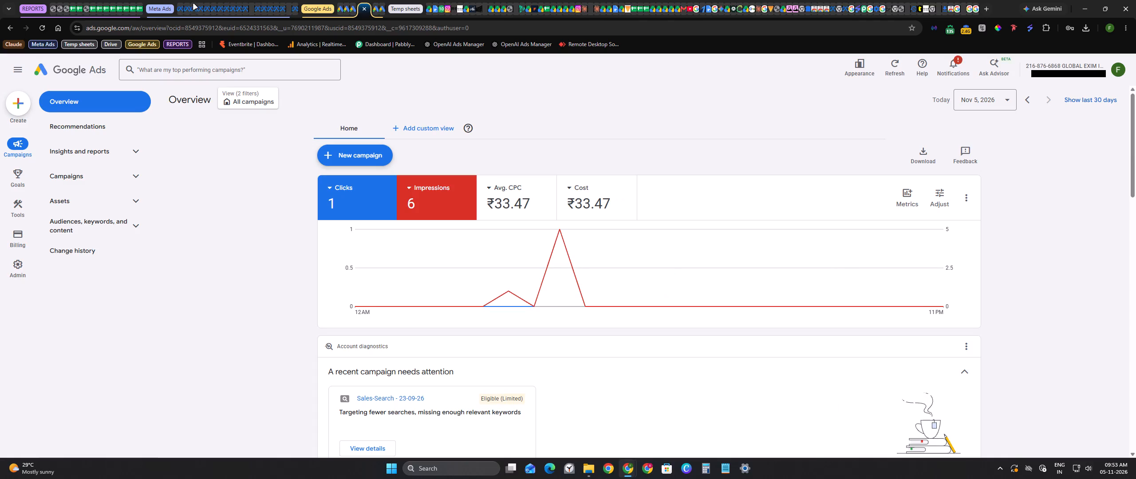
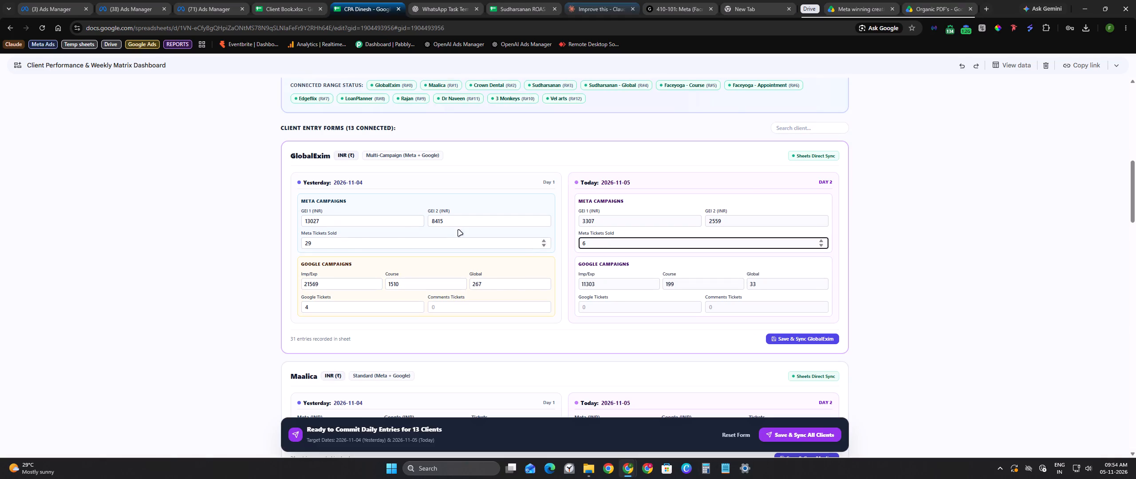
# Select GlobalExim's Meta Tickets Sold value for yesterday for editing.
pyautogui.moveTo(327, 246); pyautogui.dragTo(286, 246)
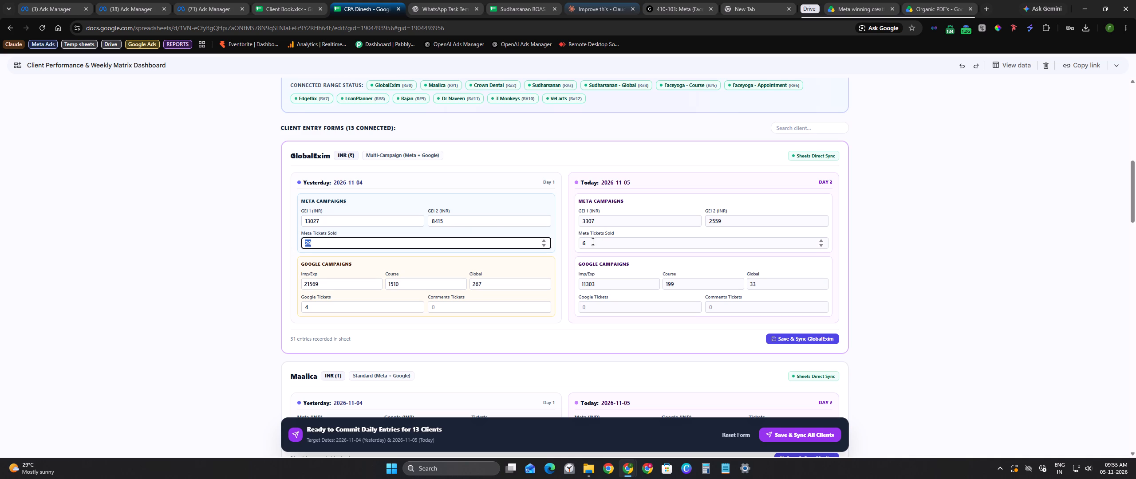
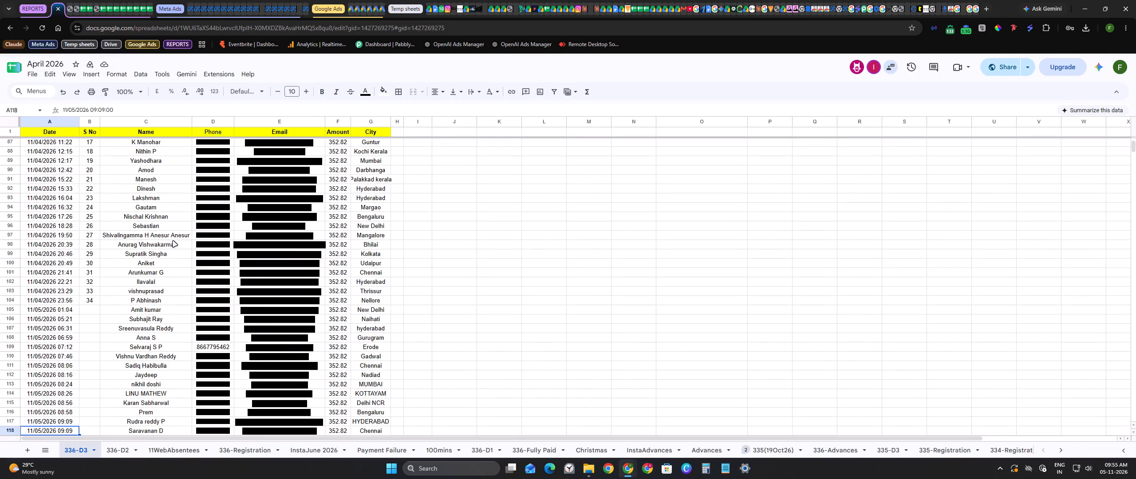
# Number the 11/05/2026 registrations from 1 to 14 in the S No column of the 336-D3 sheet.
pyautogui.hotkey('ctrl', 'Up')
pyautogui.scroll(2, 168, 225)
pyautogui.scroll(1, 95, 173)
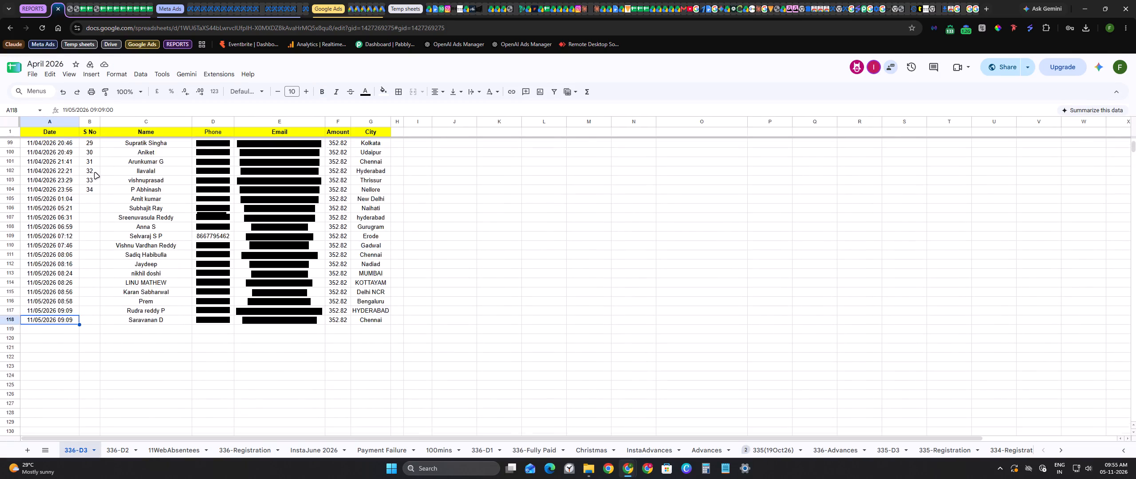
pyautogui.scroll(1, 95, 173)
pyautogui.click(86, 259)
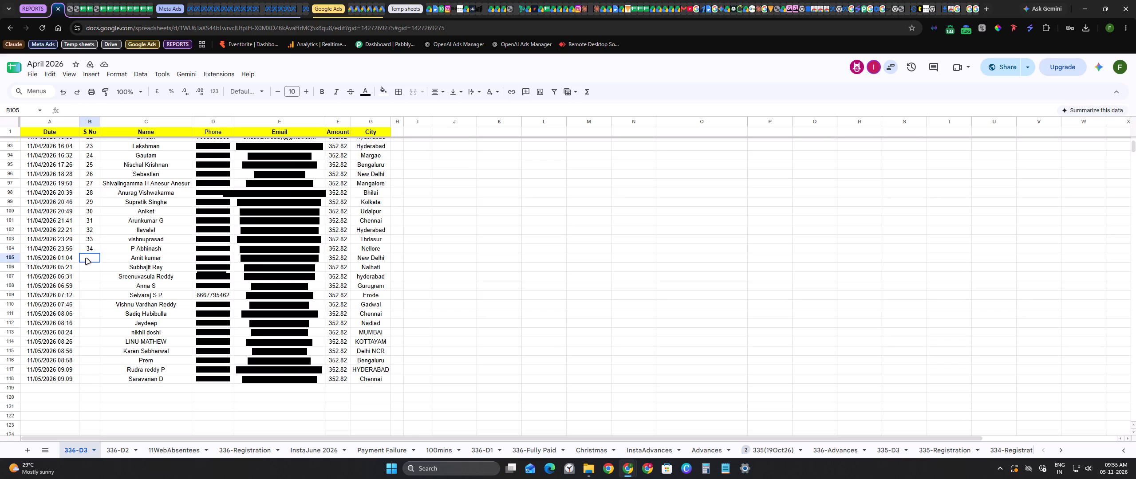
pyautogui.press('1')
pyautogui.press('Return')
pyautogui.press('2')
pyautogui.press('Return')
pyautogui.press('3')
pyautogui.press('Return')
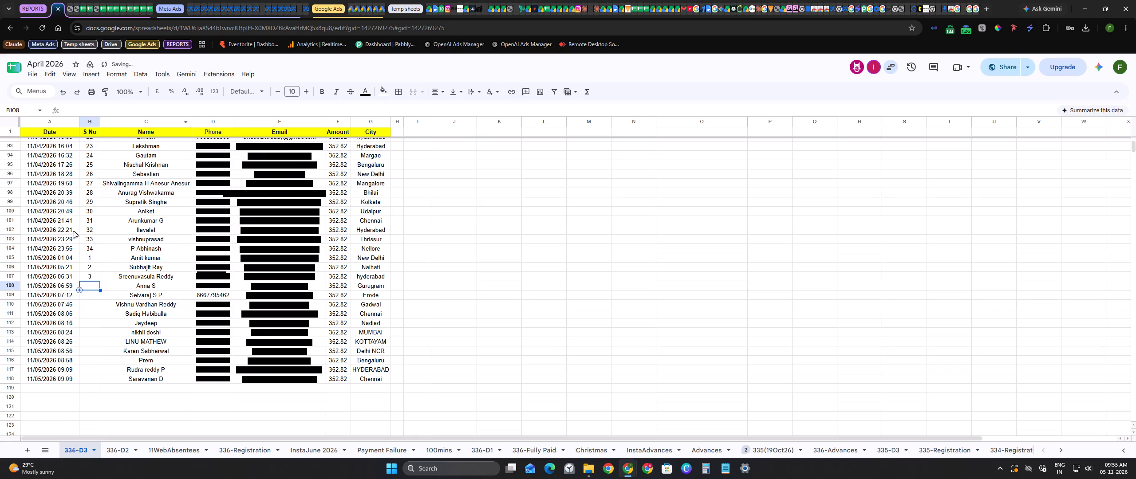
pyautogui.moveTo(89, 257); pyautogui.dragTo(91, 281)
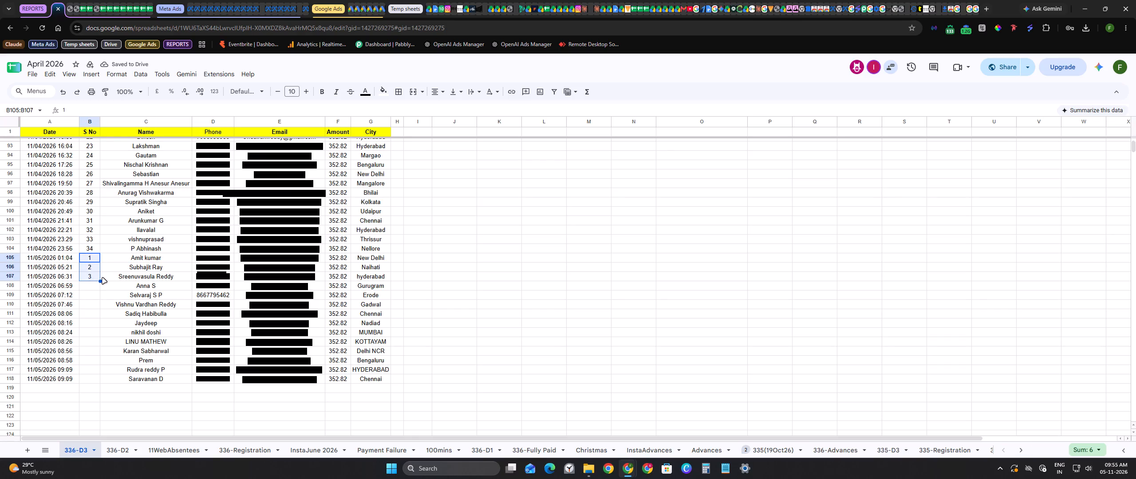
pyautogui.moveTo(99, 281); pyautogui.dragTo(87, 365)
pyautogui.moveTo(87, 365); pyautogui.dragTo(90, 382)
pyautogui.click(91, 380)
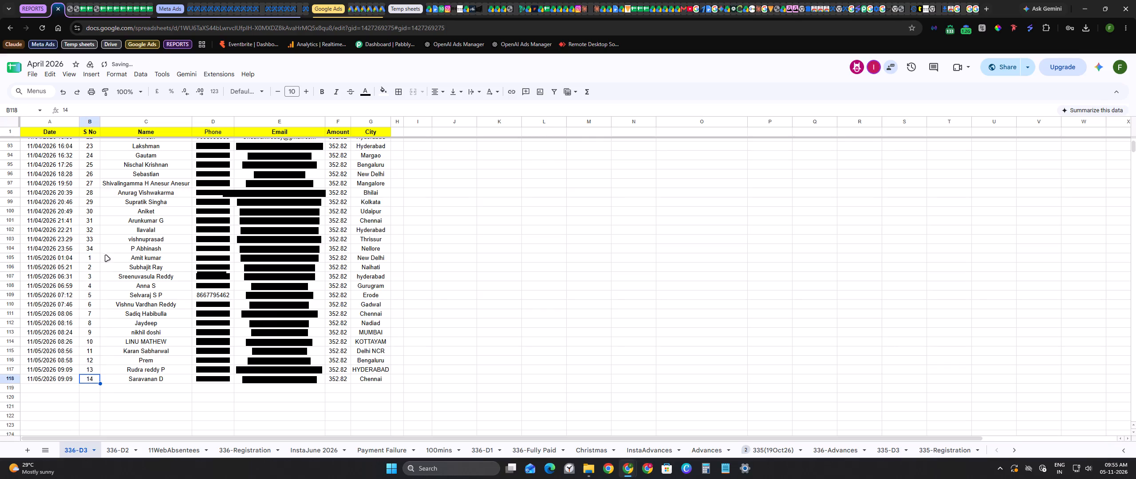
# Set GlobalExim's Google Tickets to 5 for yesterday and 8 for today in the dashboard, and save and sync GlobalExim.
pyautogui.click(93, 254)
pyautogui.click(93, 252)
pyautogui.hotkey('alt', 'Tab')
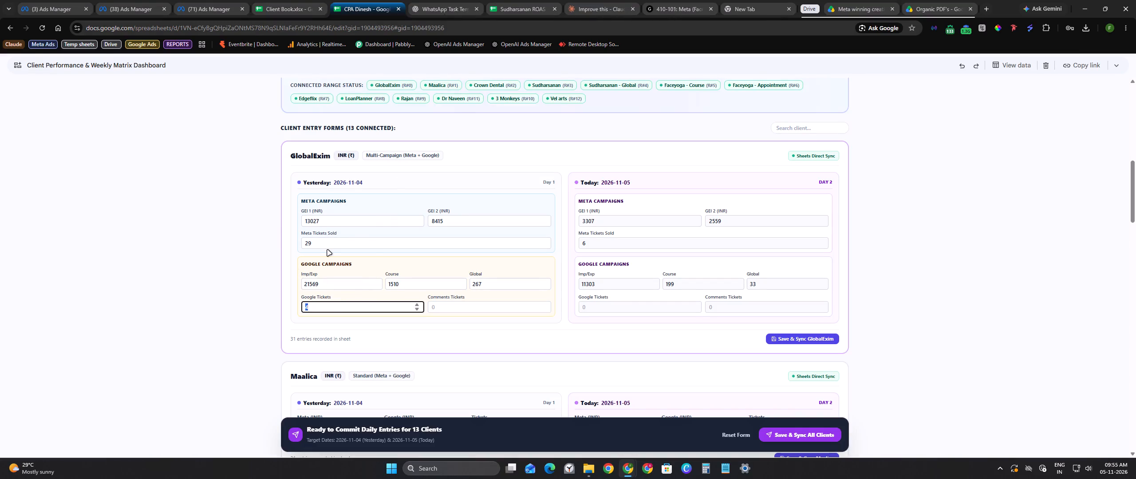
pyautogui.press('5')
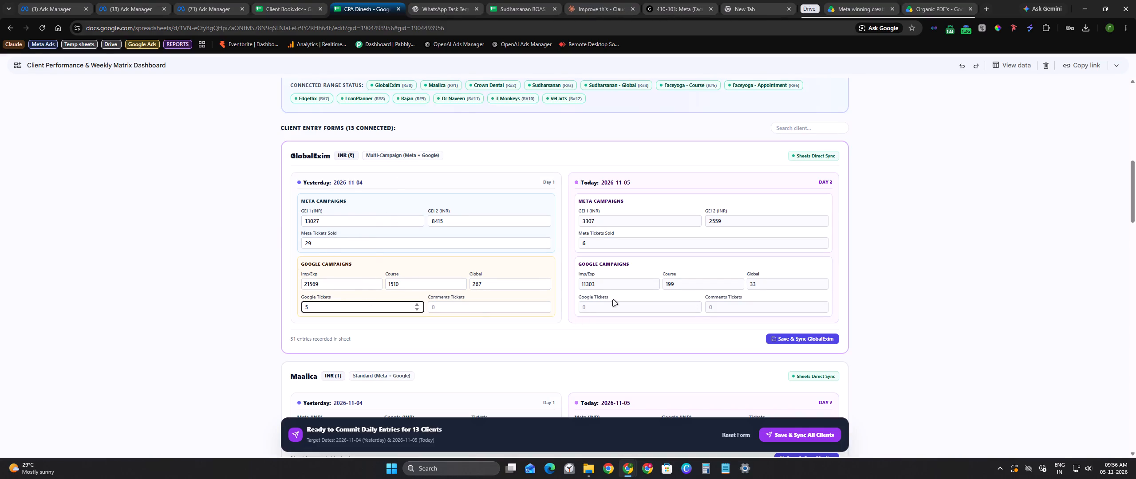
pyautogui.click(613, 300)
pyautogui.click(609, 306)
pyautogui.hotkey('alt', 'Tab')
pyautogui.hotkey('alt', 'Tab')
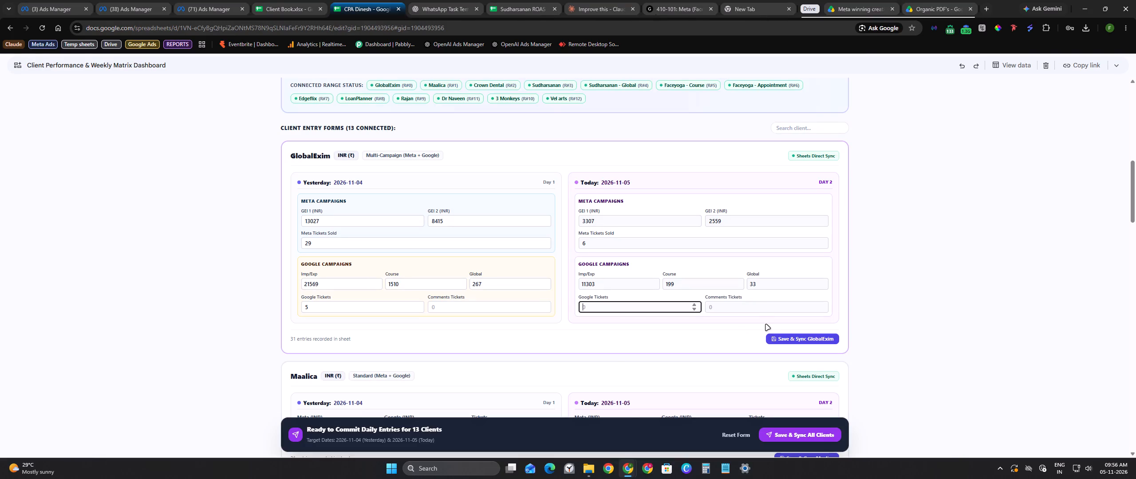
pyautogui.press('1')
pyautogui.press('BackSpace')
pyautogui.press('8')
pyautogui.click(816, 338)
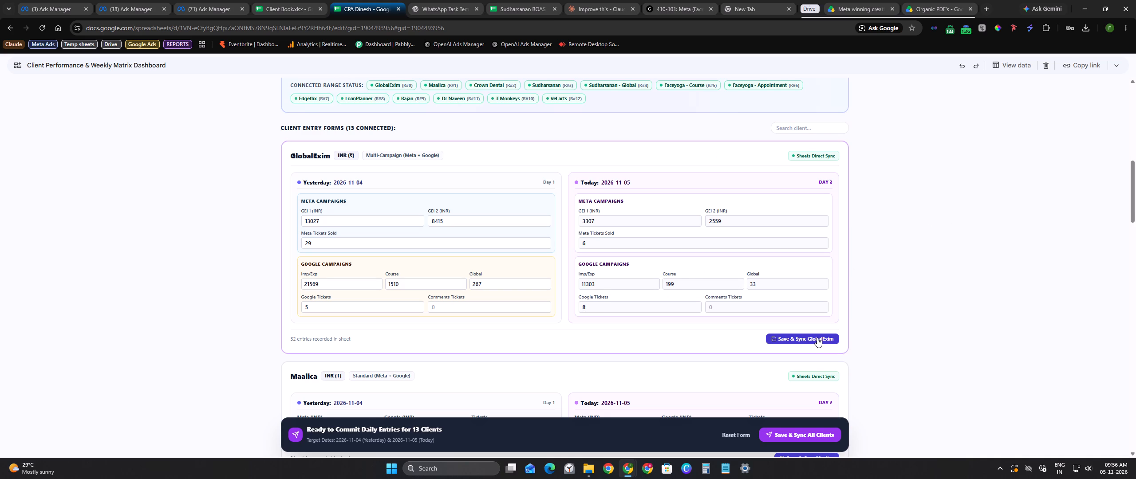
# Examine GlobalExim's weekly daily boxes and weekly report for the week starting 02-Nov.
pyautogui.scroll(3, 593, 318)
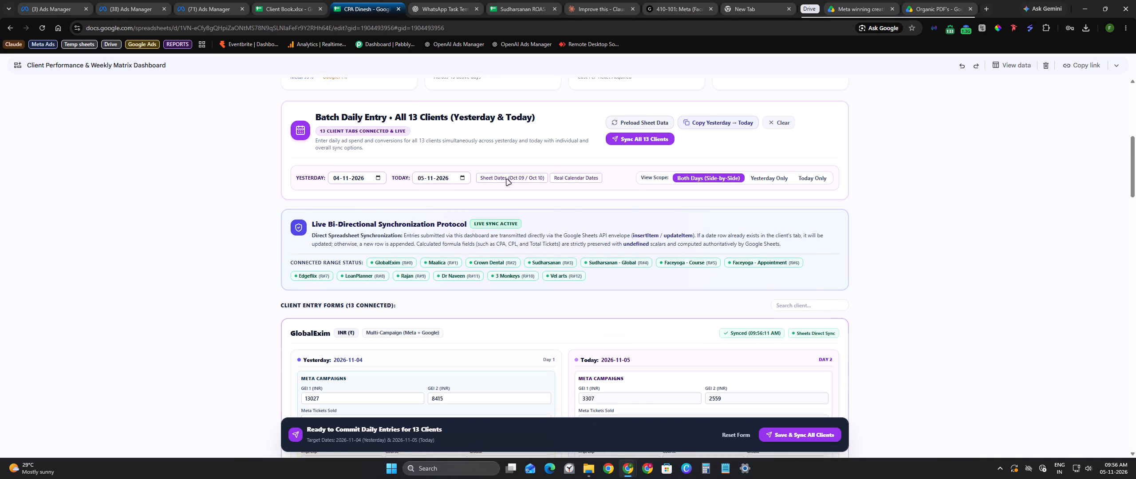
pyautogui.hotkey('alt', 'Tab')
pyautogui.hotkey('alt', 'Tab')
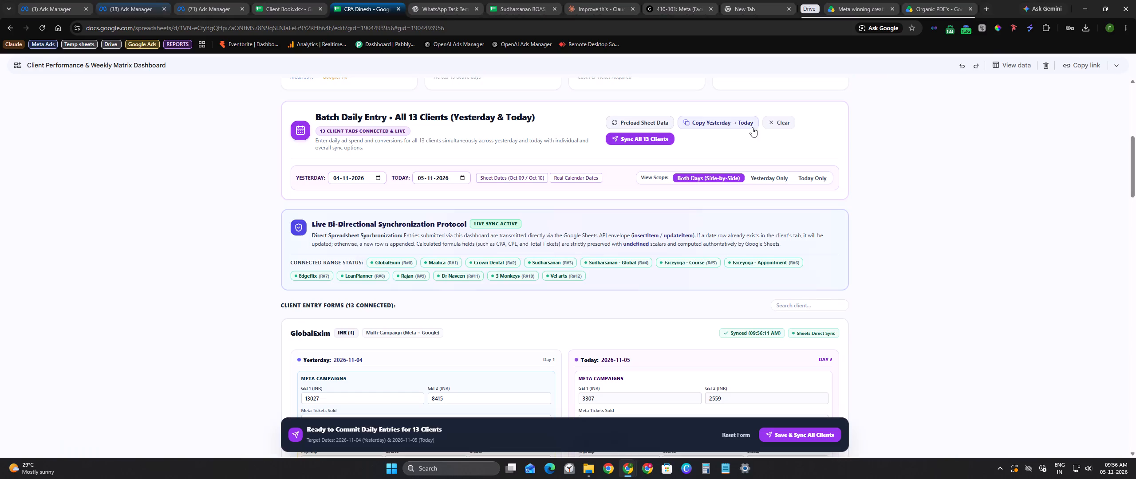
pyautogui.scroll(4, 715, 154)
pyautogui.click(690, 225)
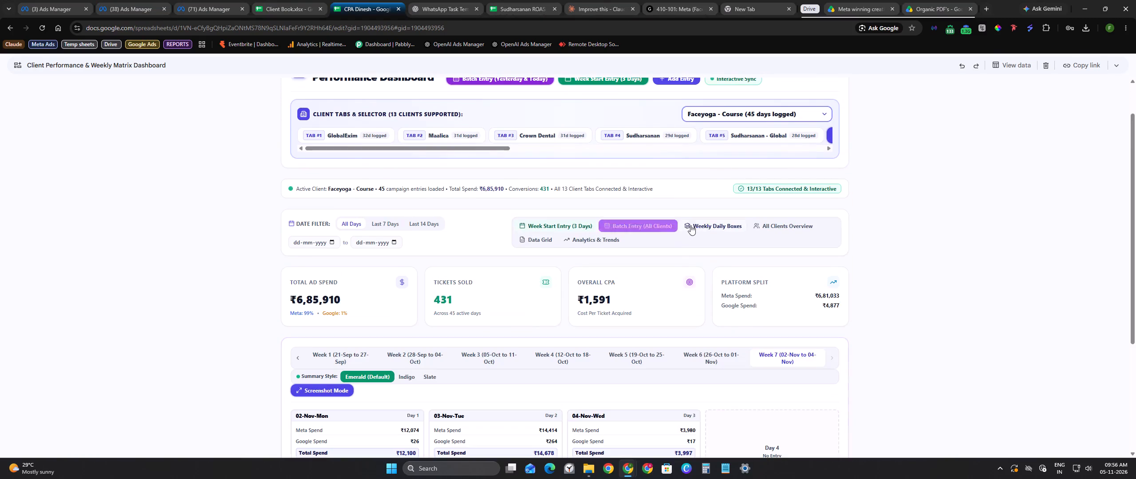
pyautogui.scroll(-6, 675, 252)
pyautogui.scroll(-1, 885, 258)
pyautogui.scroll(4, 390, 154)
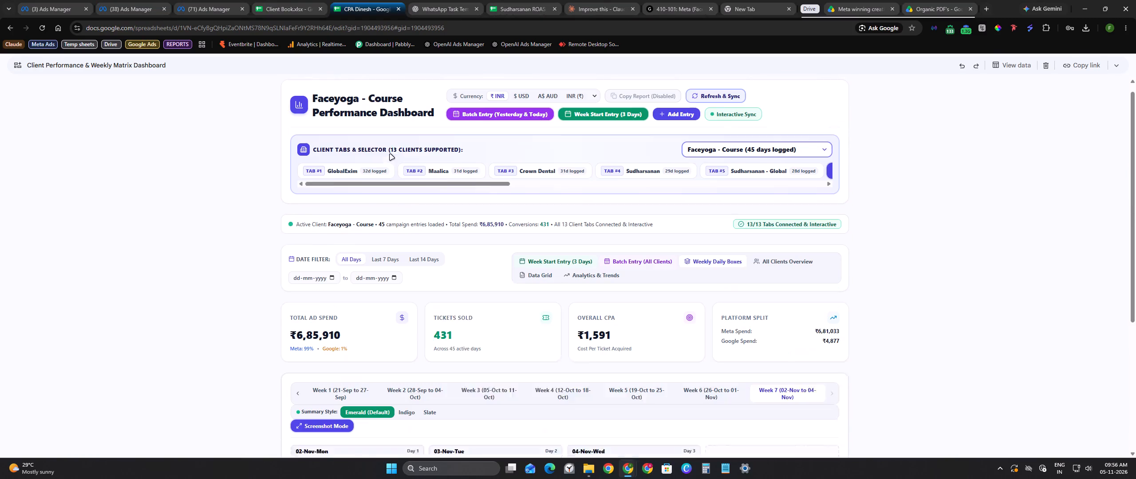
pyautogui.click(342, 181)
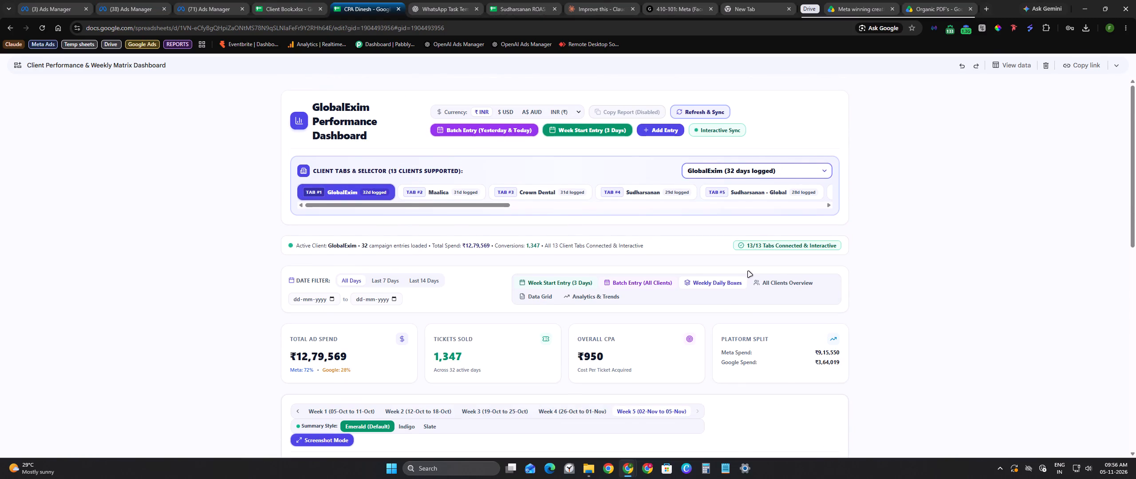
pyautogui.scroll(-6, 748, 271)
pyautogui.scroll(-2, 879, 255)
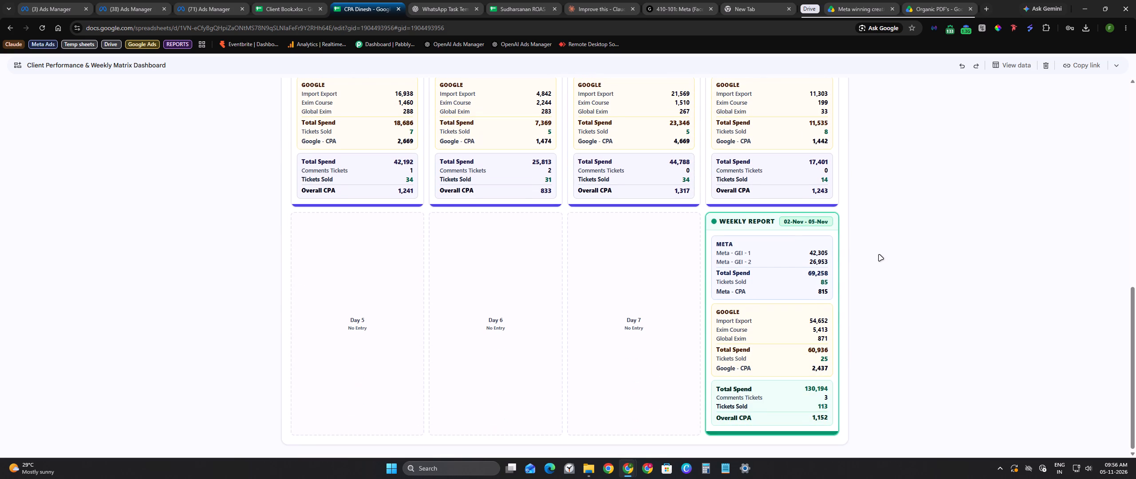
pyautogui.hotkey('alt', 'Tab')
pyautogui.hotkey('alt', 'Tab')
pyautogui.scroll(3, 568, 236)
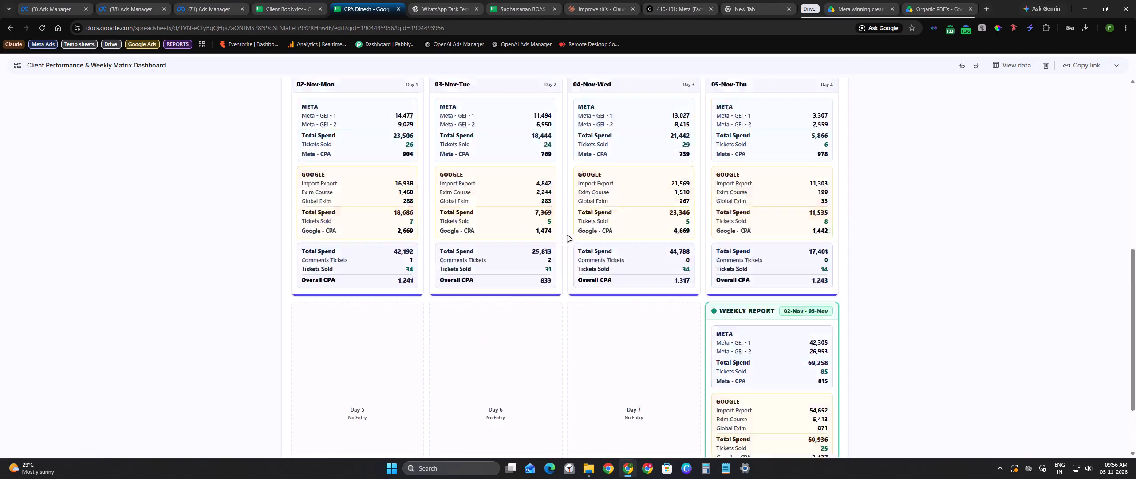
pyautogui.scroll(5, 568, 236)
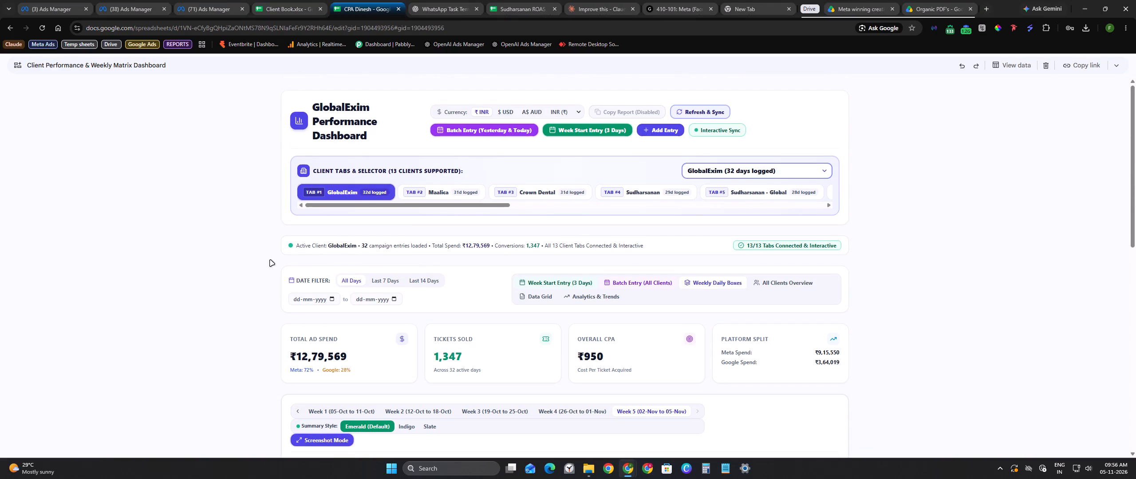
# Return to the batch entry forms for all clients and select Maalica's Meta (INR) value for yesterday for editing.
pyautogui.click(658, 281)
pyautogui.scroll(-5, 673, 273)
pyautogui.click(580, 178)
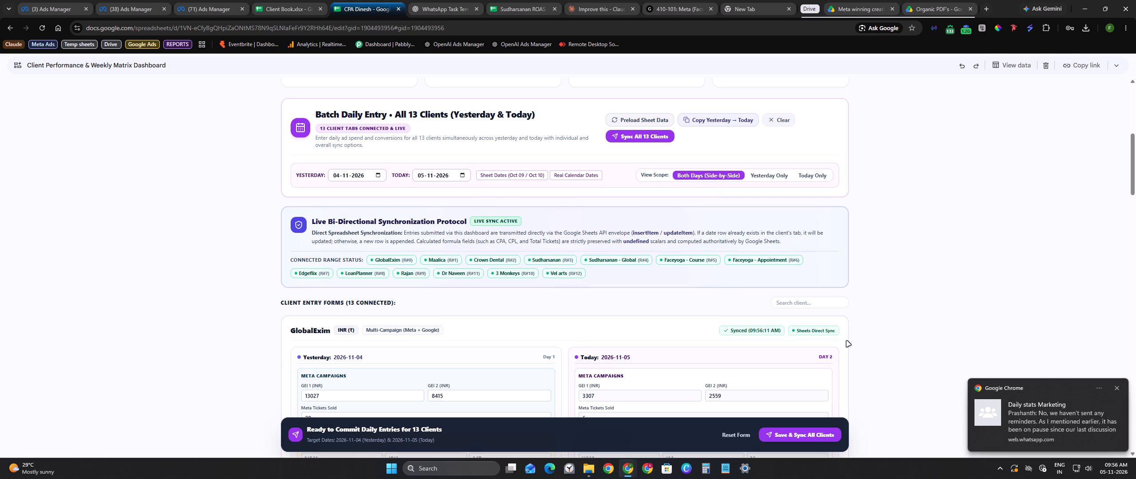
pyautogui.click(1112, 390)
pyautogui.scroll(-5, 781, 343)
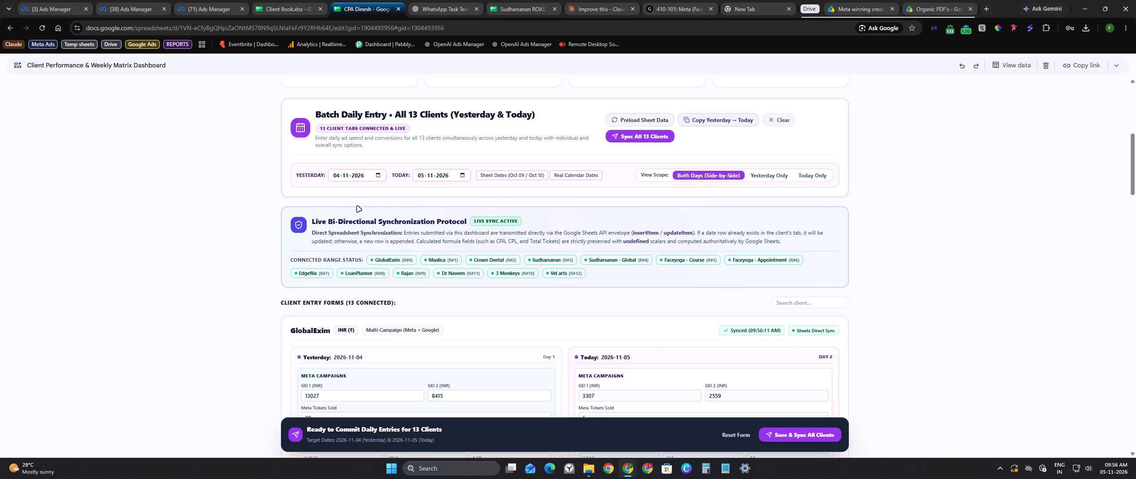
pyautogui.click(563, 255)
pyautogui.scroll(-5, 618, 283)
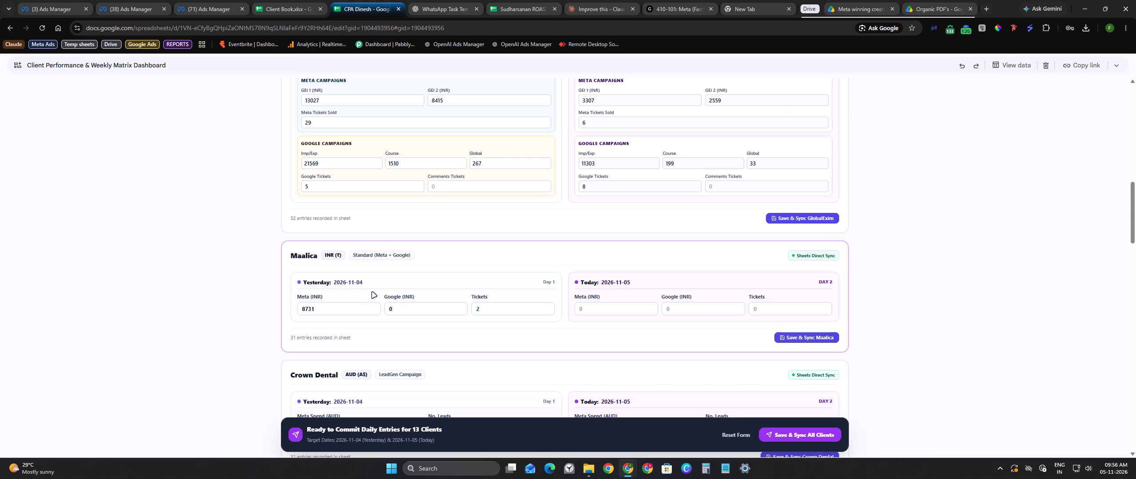
pyautogui.click(346, 306)
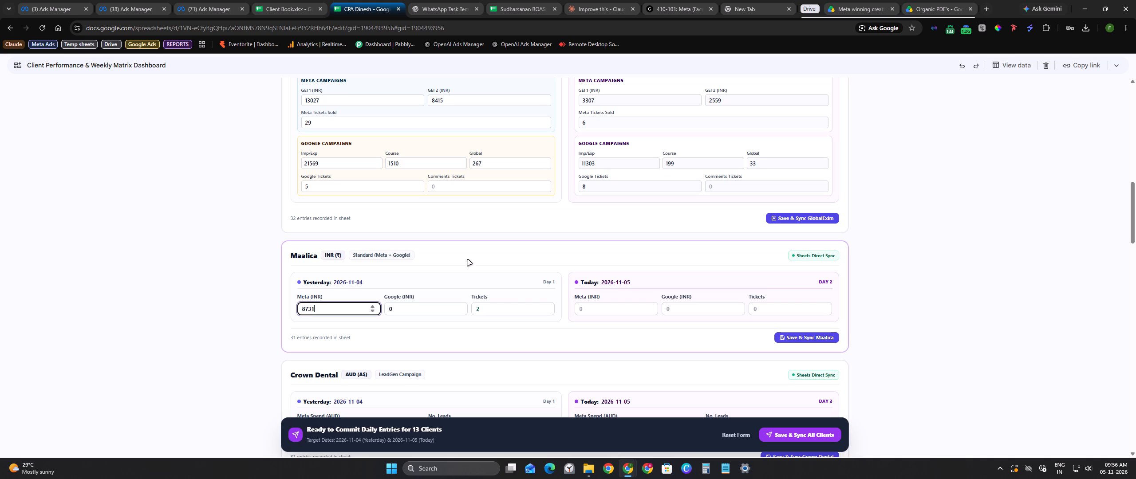
pyautogui.press('Tab')
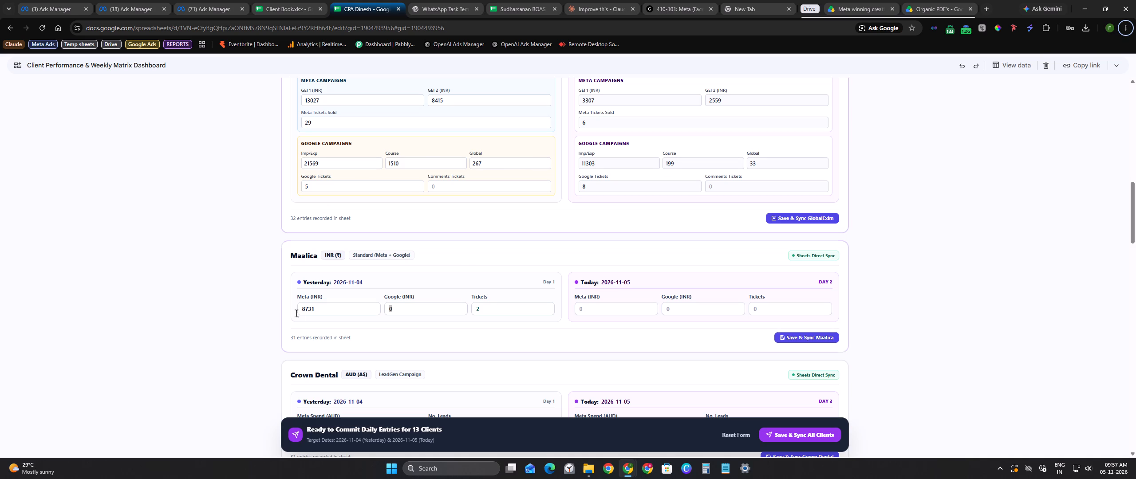
pyautogui.moveTo(324, 310); pyautogui.dragTo(206, 298)
# Open the HILT ad account's details in Meta Billing & payments and examine its balance, funds and payment activity.
pyautogui.hotkey('alt', 'Tab')
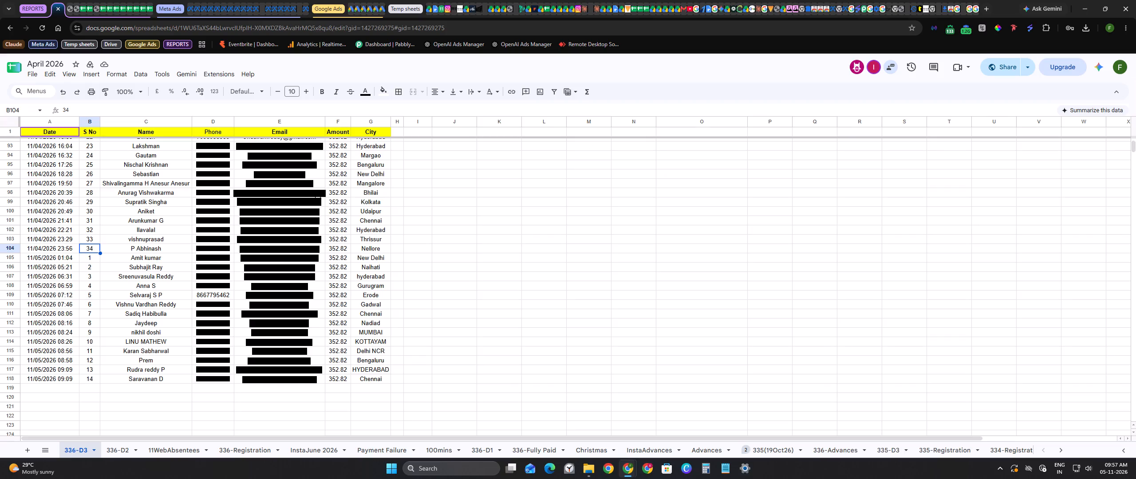
pyautogui.hotkey('alt', 'Tab')
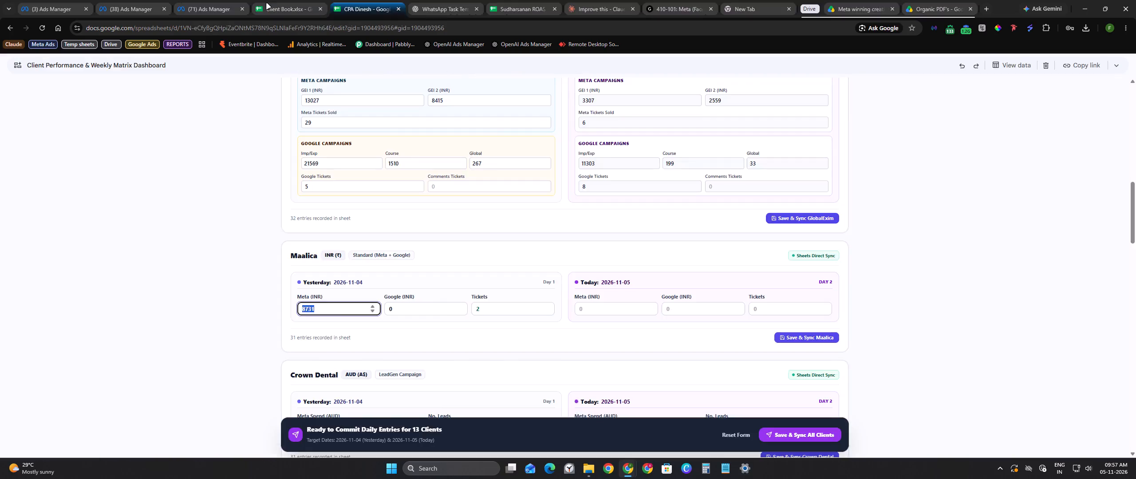
pyautogui.hotkey('alt', 'Tab')
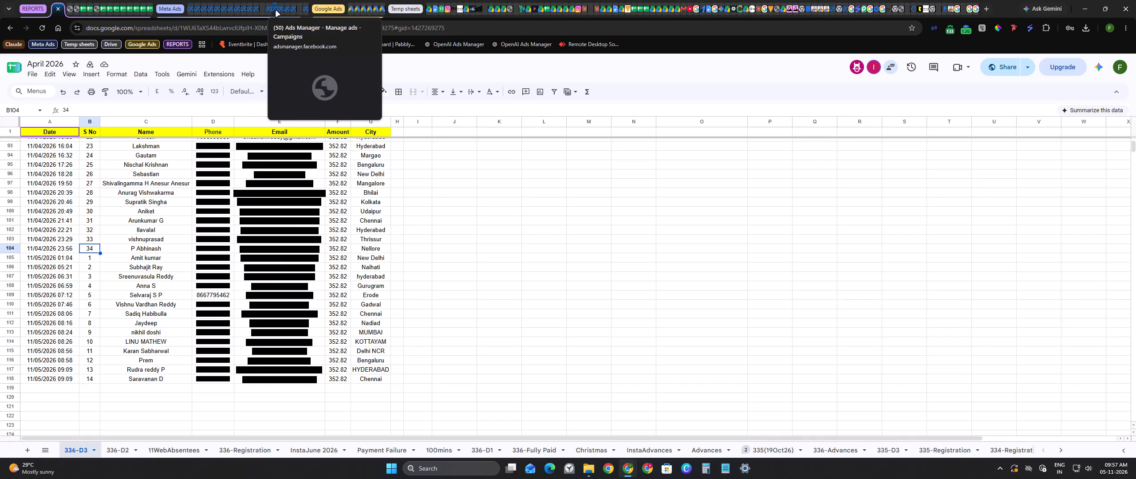
pyautogui.click(271, 12)
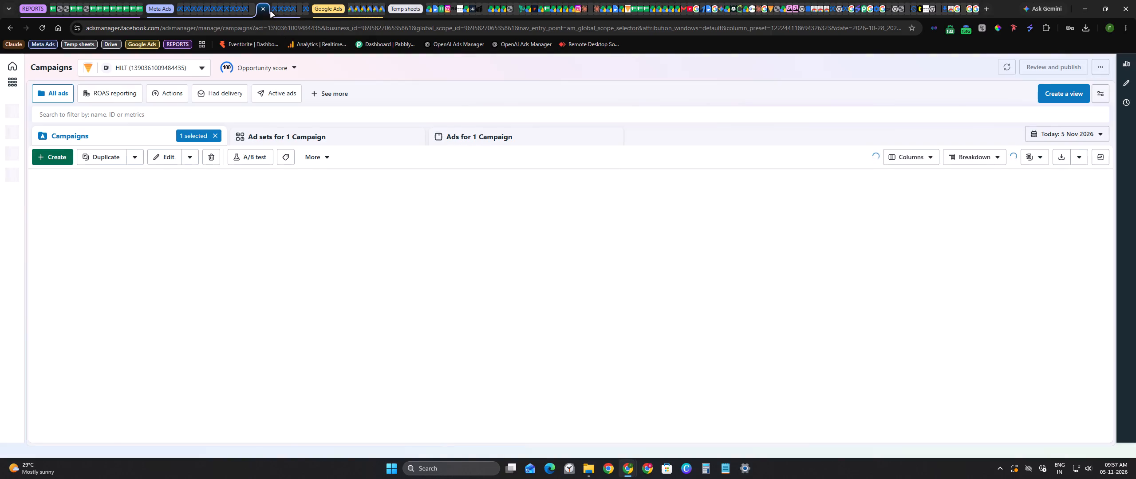
pyautogui.hotkey('alt', 'Tab')
pyautogui.click(192, 9)
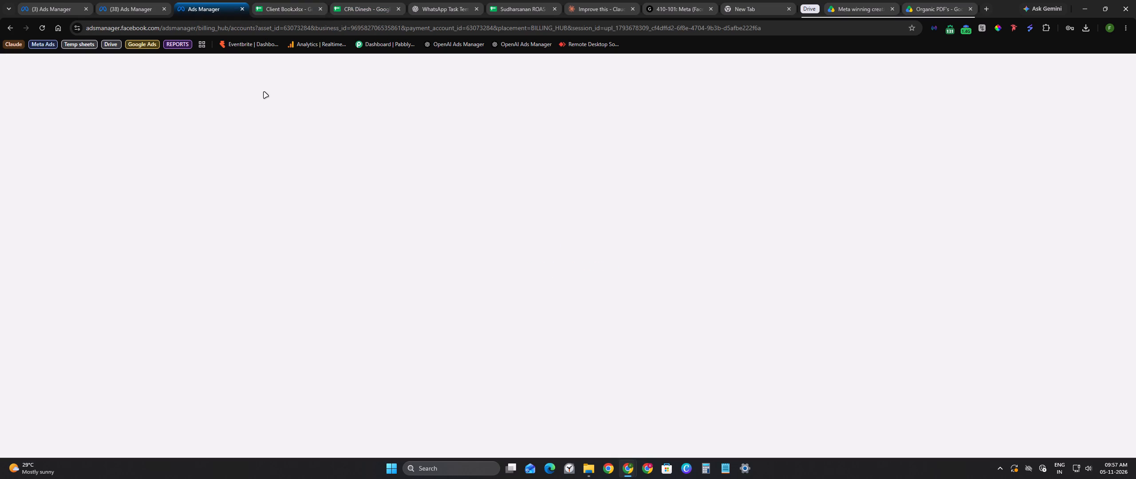
pyautogui.scroll(-4, 291, 293)
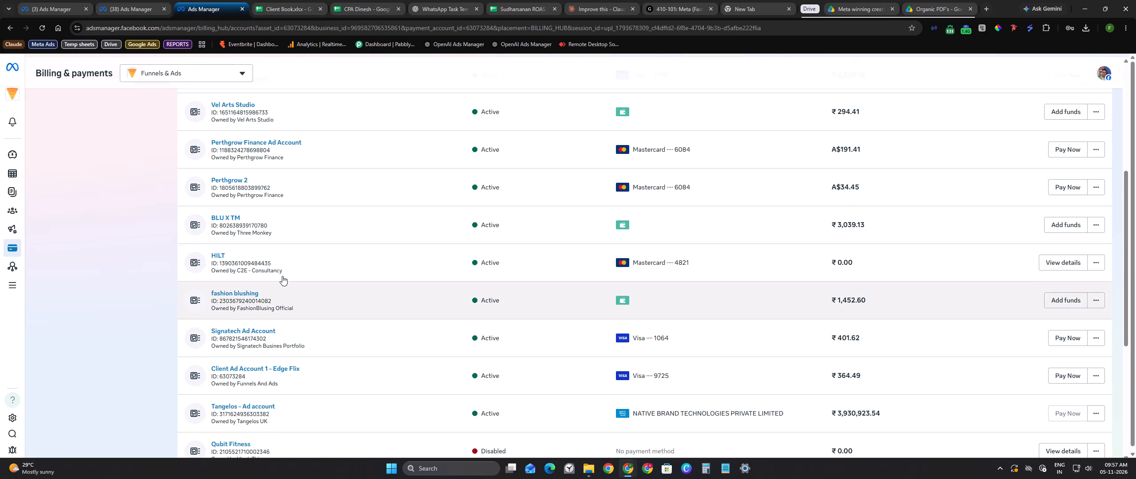
pyautogui.scroll(-3, 295, 317)
pyautogui.scroll(3, 239, 153)
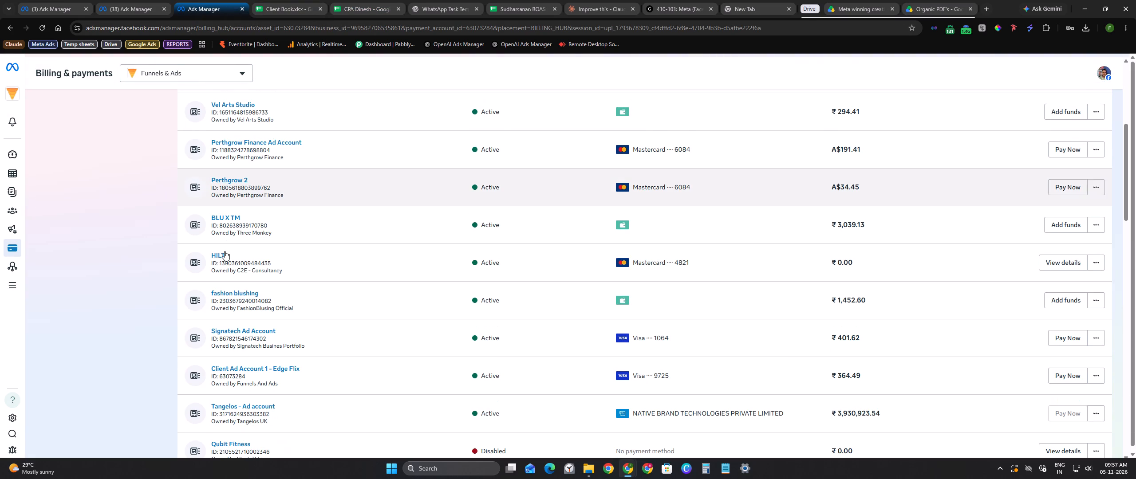
pyautogui.click(217, 255)
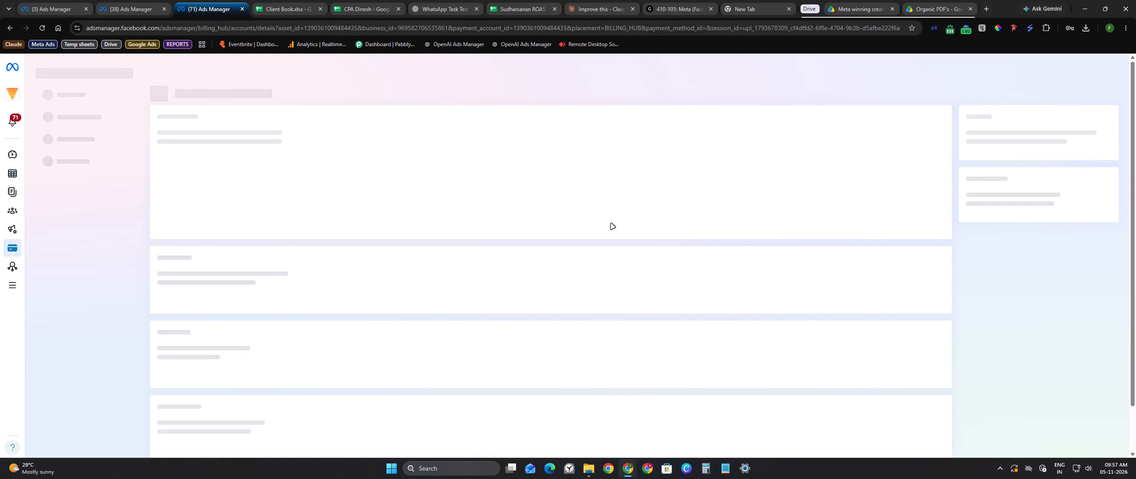
pyautogui.scroll(4, 339, 172)
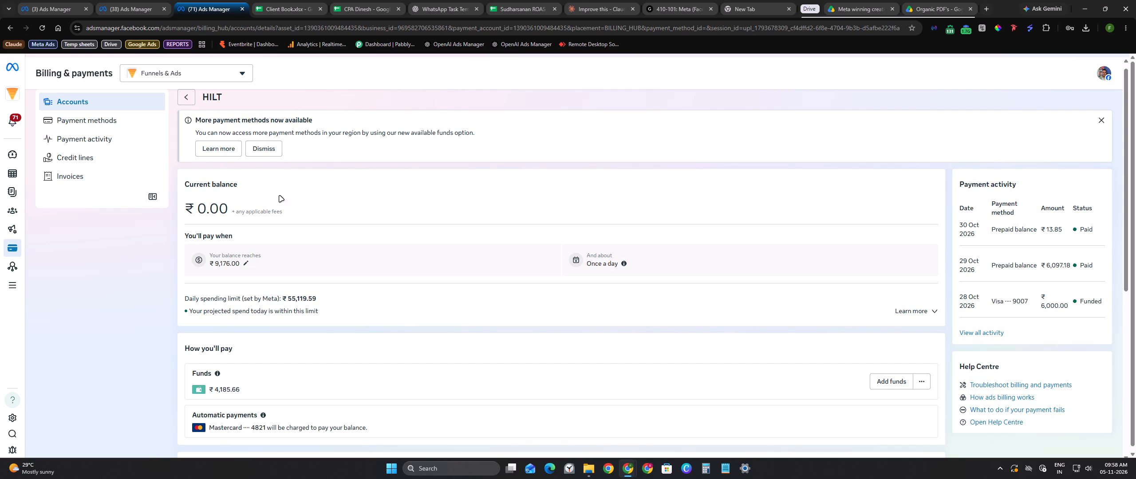
# Capture a screenshot of the HILT account's billing details, covering balance, funds and payment activity, and dismiss the capture notification.
pyautogui.middleClick(323, 393)
pyautogui.press('Print')
pyautogui.moveTo(176, 86); pyautogui.dragTo(1135, 478)
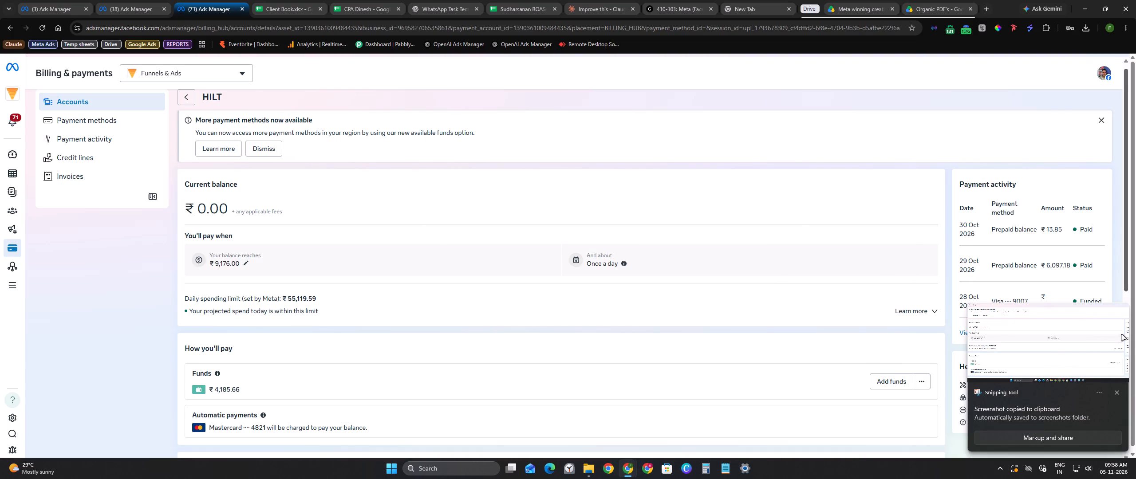
pyautogui.click(1118, 395)
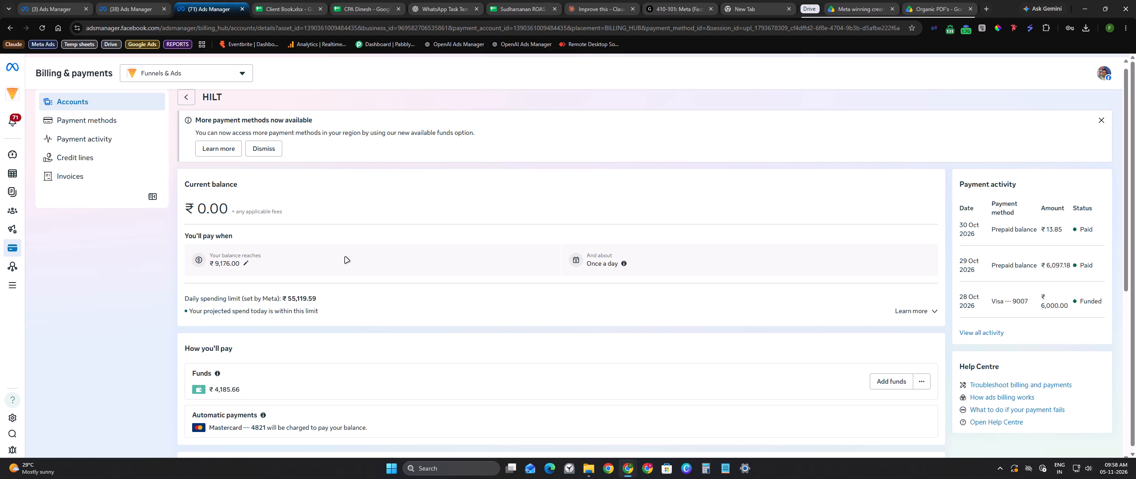
# Switch to the Arjun Testing ad account's campaigns in the other browser window and show its results for yesterday.
pyautogui.click(344, 0)
pyautogui.hotkey('alt', 'Tab')
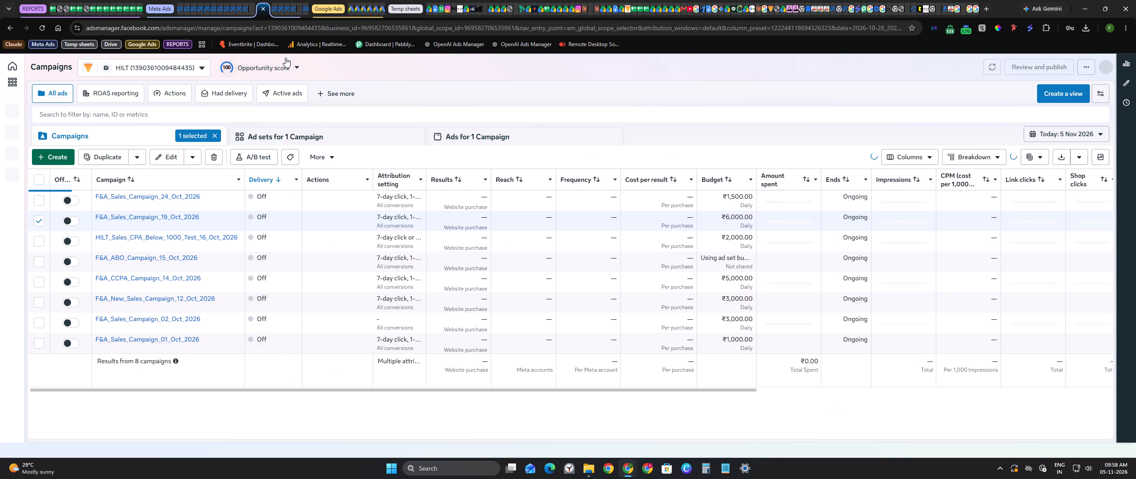
pyautogui.click(191, 9)
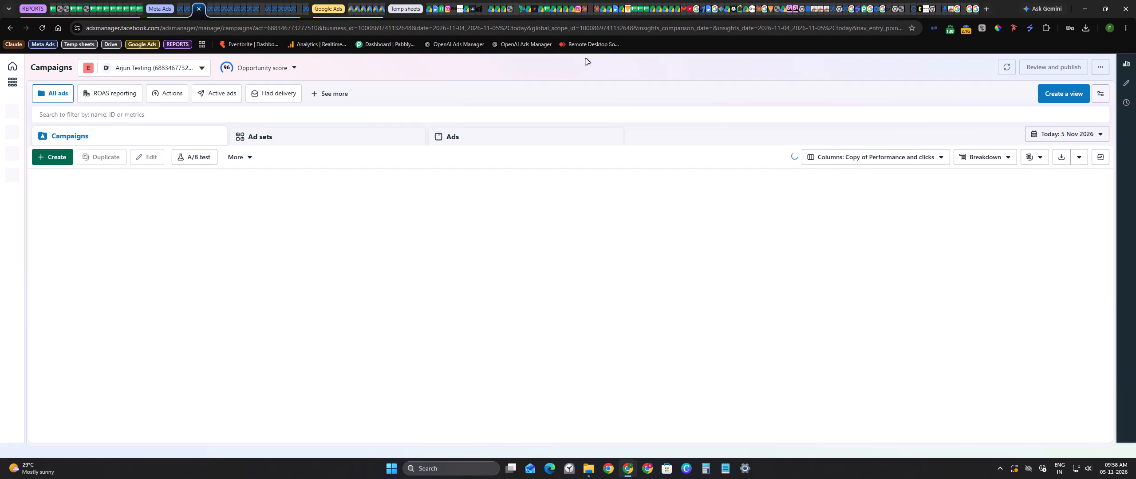
pyautogui.click(1050, 130)
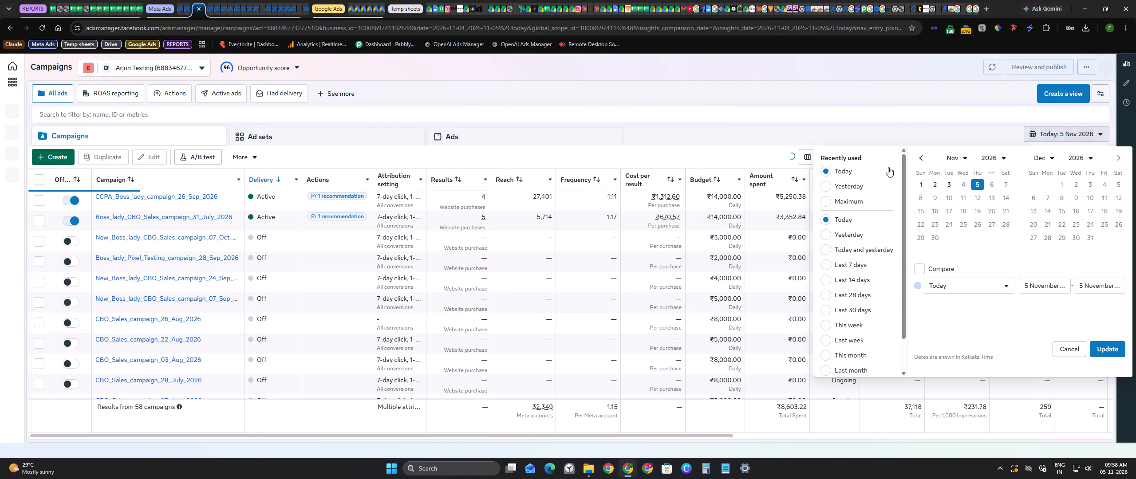
pyautogui.click(844, 183)
# Suspend all inactive browser tabs with the Chrome RAM Optimizer extension.
pyautogui.click(951, 30)
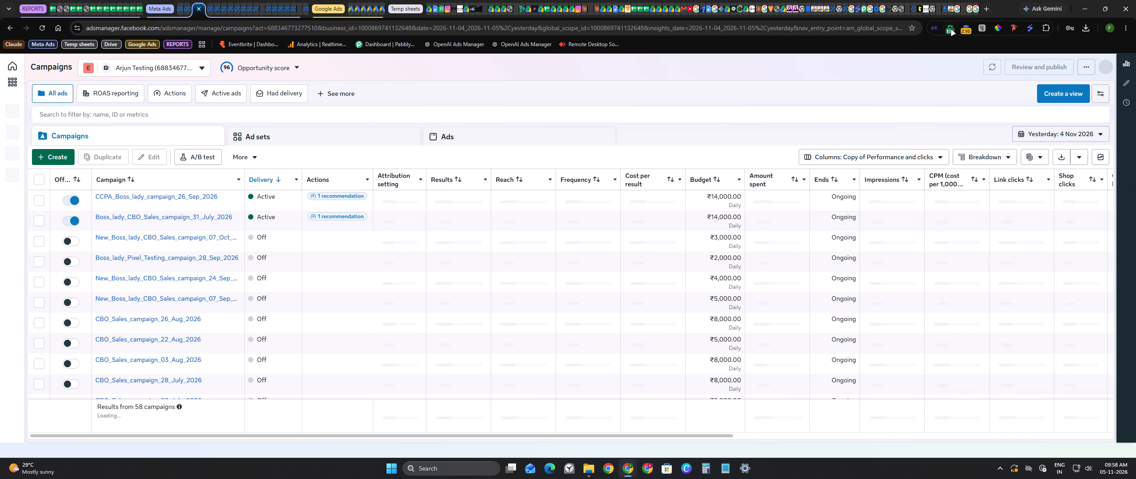
pyautogui.click(849, 229)
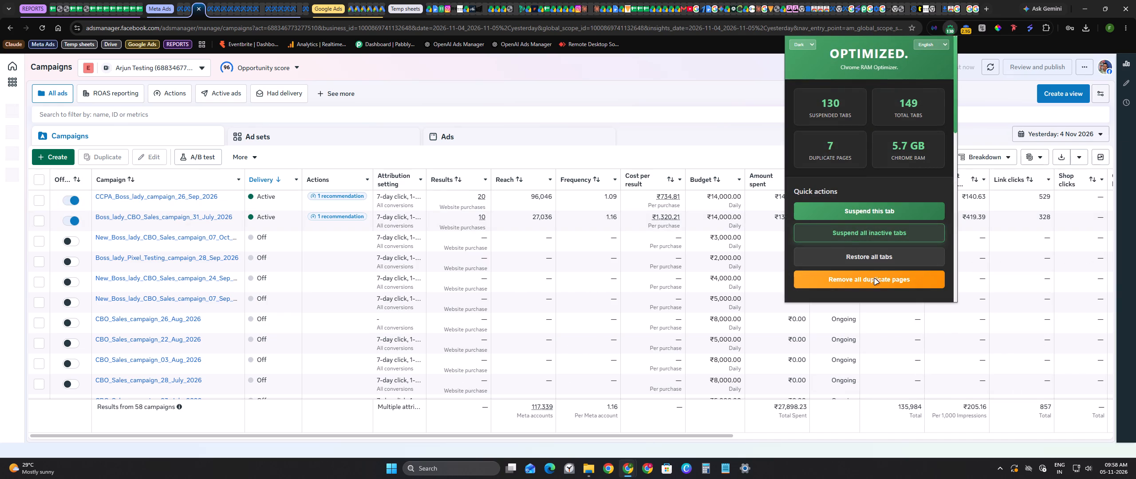
# Show the hidden system tray icons.
pyautogui.click(1004, 473)
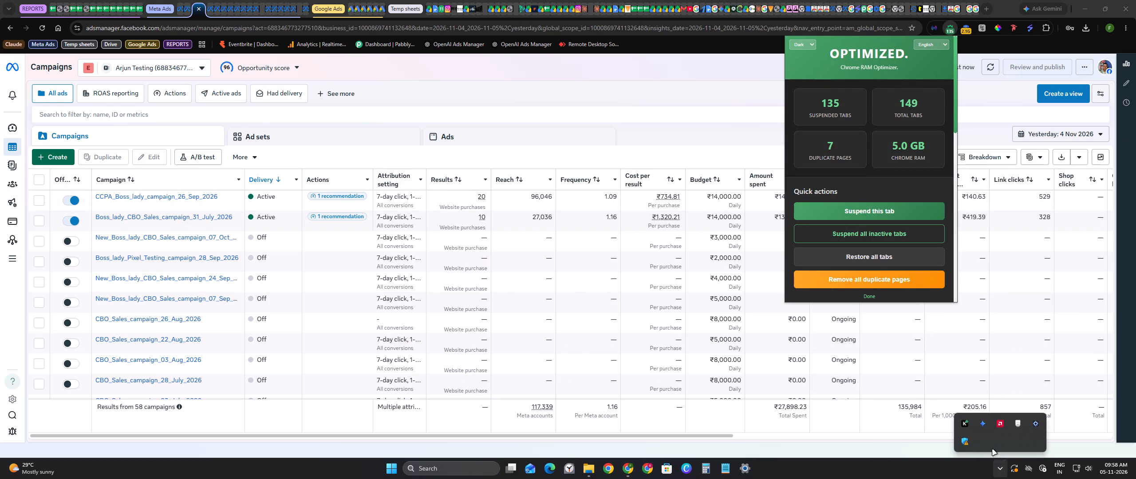
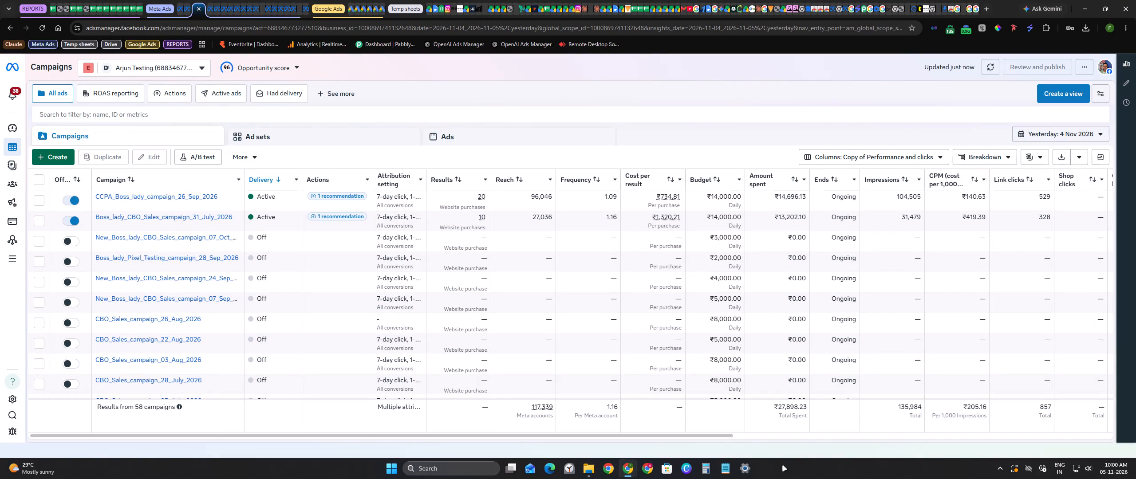
# Enter yesterday's total spend of the Arjun Testing ad account, 27898, as Maalica's Meta (INR) for yesterday in the dashboard.
pyautogui.moveTo(714, 435); pyautogui.dragTo(723, 435)
pyautogui.hotkey('alt', 'Tab')
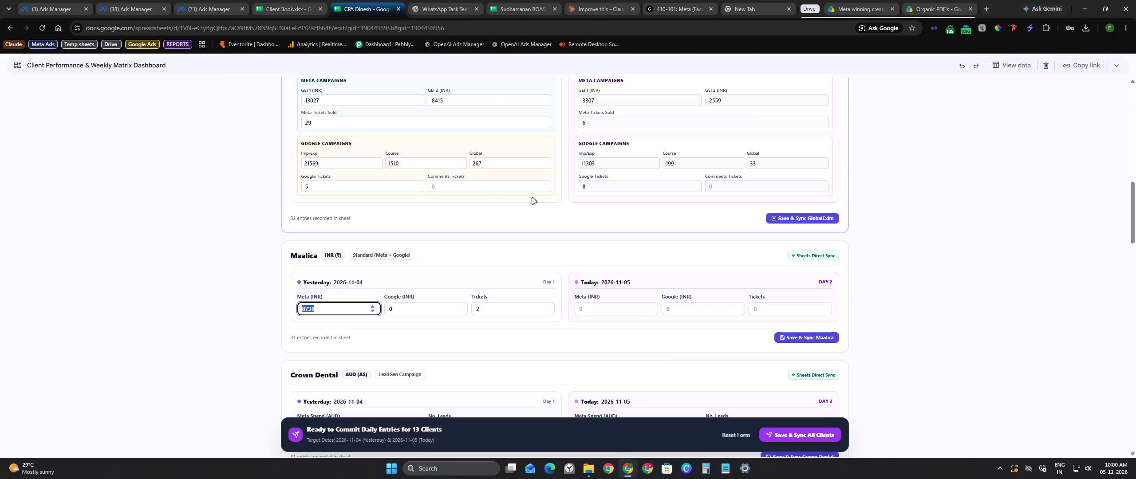
pyautogui.write('27898')
pyautogui.press('Tab')
pyautogui.press('Tab')
pyautogui.press('Tab')
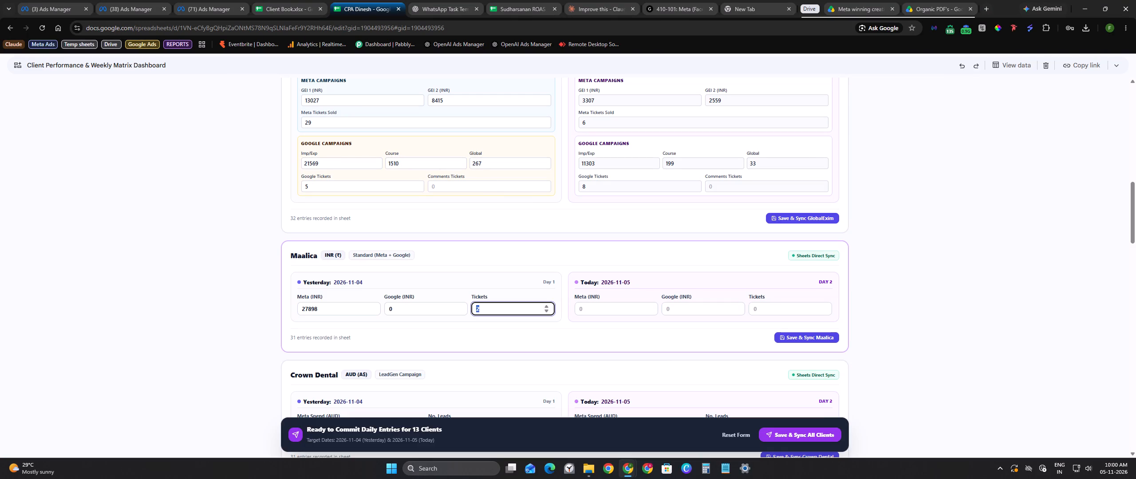
# Show the Arjun Testing campaigns' results for today and enter 8603 as Maalica's Meta (INR) for today.
pyautogui.hotkey('alt', 'Tab')
pyautogui.click(1094, 129)
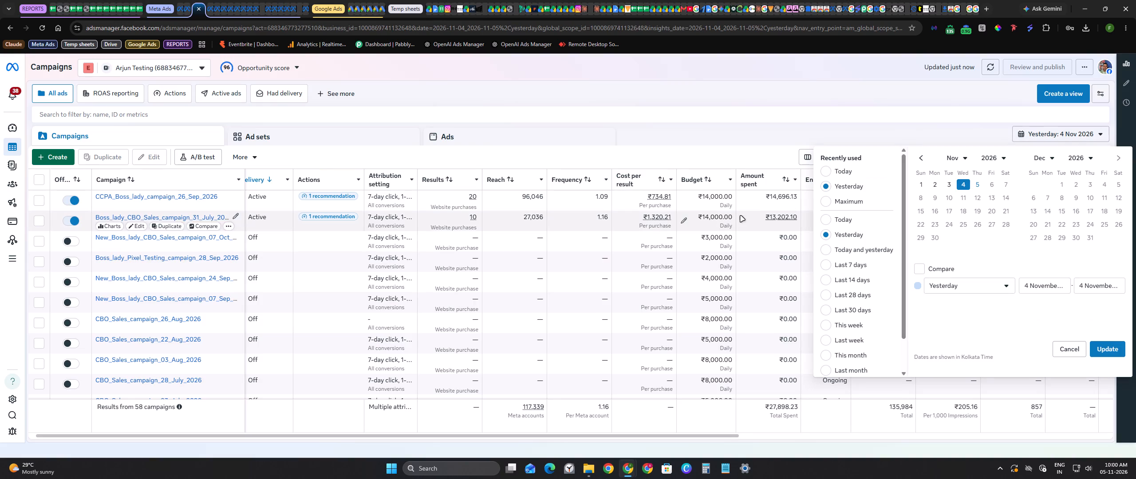
pyautogui.click(842, 169)
pyautogui.hotkey('alt', 'Tab')
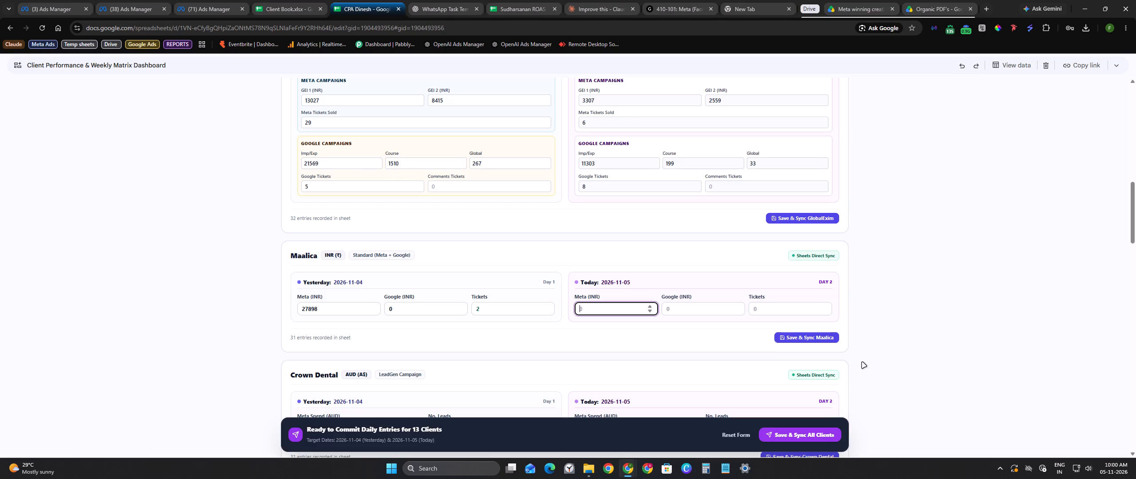
pyautogui.write('8603')
# In the HCW 2026 sheet's 15-NOV-2026 tab, number the 5 November ticket rows from 1 to 12 in No of Tickets.
pyautogui.moveTo(527, 307); pyautogui.dragTo(358, 311)
pyautogui.hotkey('alt', 'Tab')
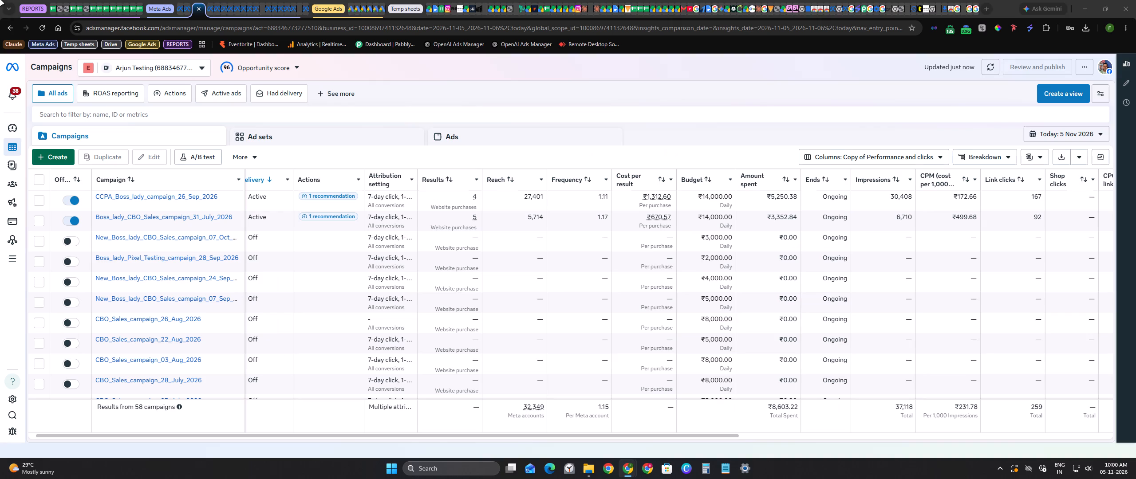
pyautogui.click(61, 9)
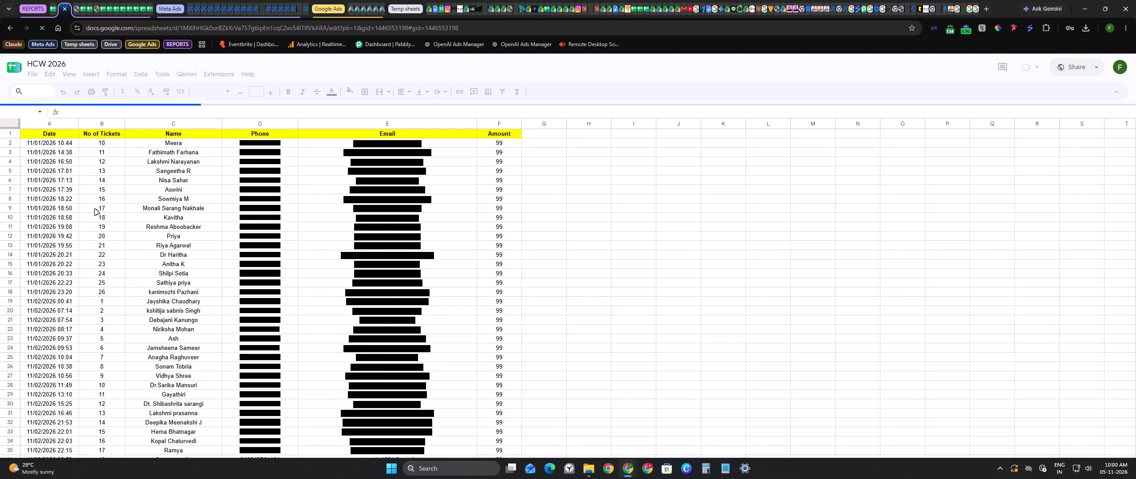
pyautogui.hotkey('ctrl', 'Down')
pyautogui.hotkey('ctrl', 'Down')
pyautogui.hotkey('ctrl', 'Down')
pyautogui.hotkey('ctrl', 'Down')
pyautogui.hotkey('ctrl', 'Down')
pyautogui.hotkey('ctrl', 'Down')
pyautogui.hotkey('ctrl', 'Down')
pyautogui.hotkey('ctrl', 'Down')
pyautogui.hotkey('ctrl', 'Down')
pyautogui.hotkey('ctrl', 'Down')
pyautogui.hotkey('ctrl', 'Down')
pyautogui.hotkey('ctrl', 'Down')
pyautogui.hotkey('ctrl', 'Down')
pyautogui.hotkey('ctrl', 'Down')
pyautogui.hotkey('ctrl', 'Down')
pyautogui.hotkey('ctrl', 'Down')
pyautogui.hotkey('ctrl', 'Down')
pyautogui.hotkey('ctrl', 'Down')
pyautogui.hotkey('ctrl', 'Down')
pyautogui.hotkey('ctrl', 'Down')
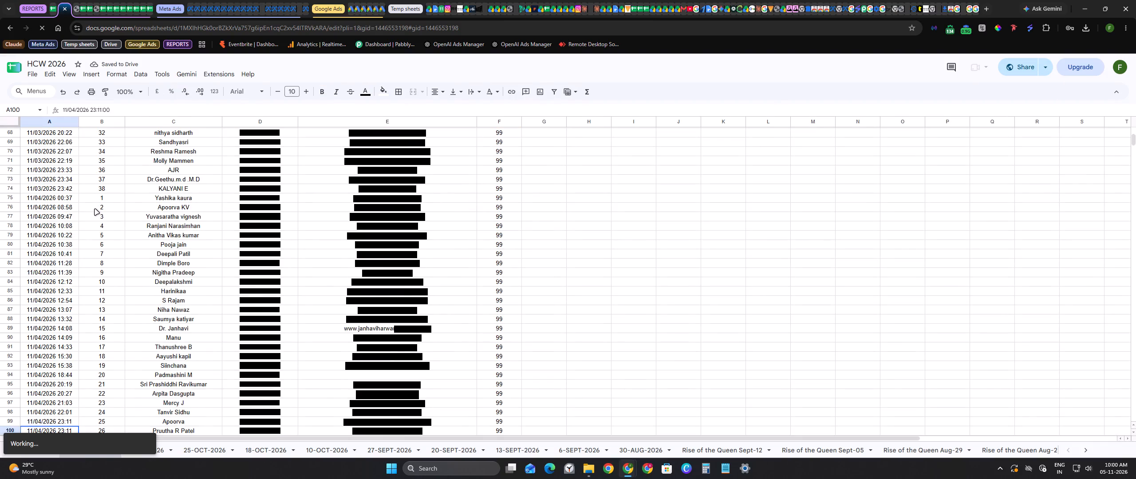
pyautogui.hotkey('ctrl', 'Up')
pyautogui.scroll(4, 95, 209)
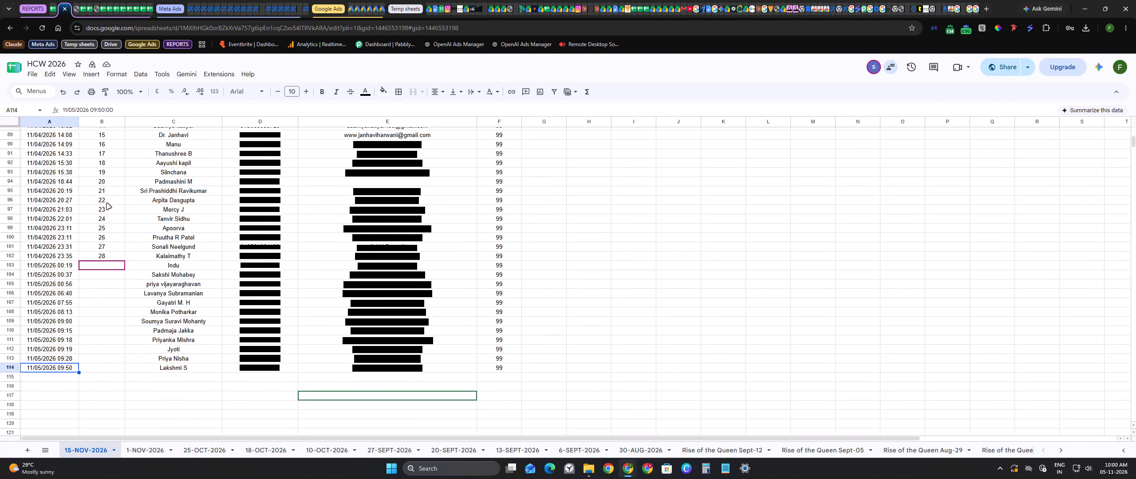
pyautogui.click(107, 266)
pyautogui.press('1')
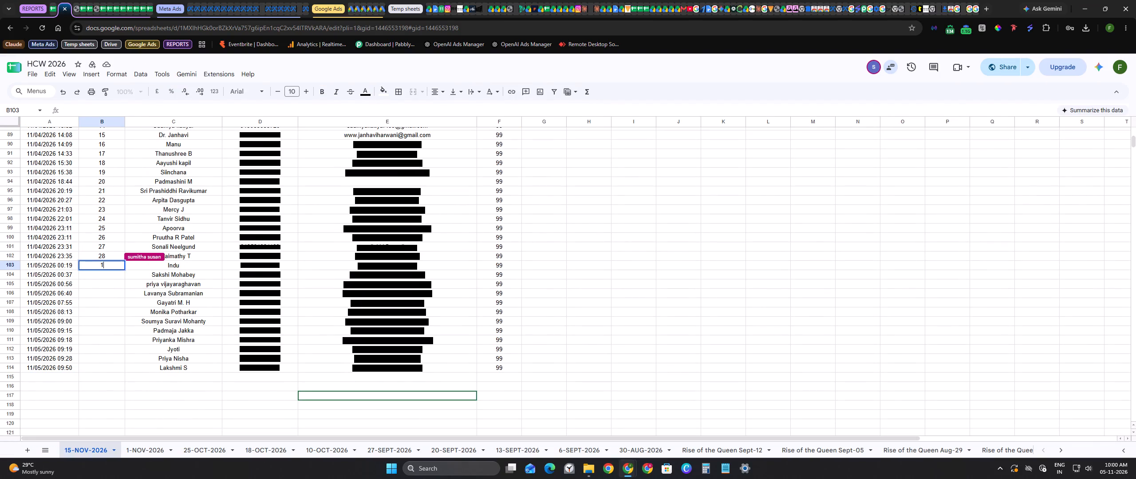
pyautogui.press('Return')
pyautogui.press('2')
pyautogui.press('Return')
pyautogui.press('3')
pyautogui.press('Return')
pyautogui.moveTo(107, 265); pyautogui.dragTo(107, 289)
pyautogui.moveTo(114, 268); pyautogui.dragTo(114, 280)
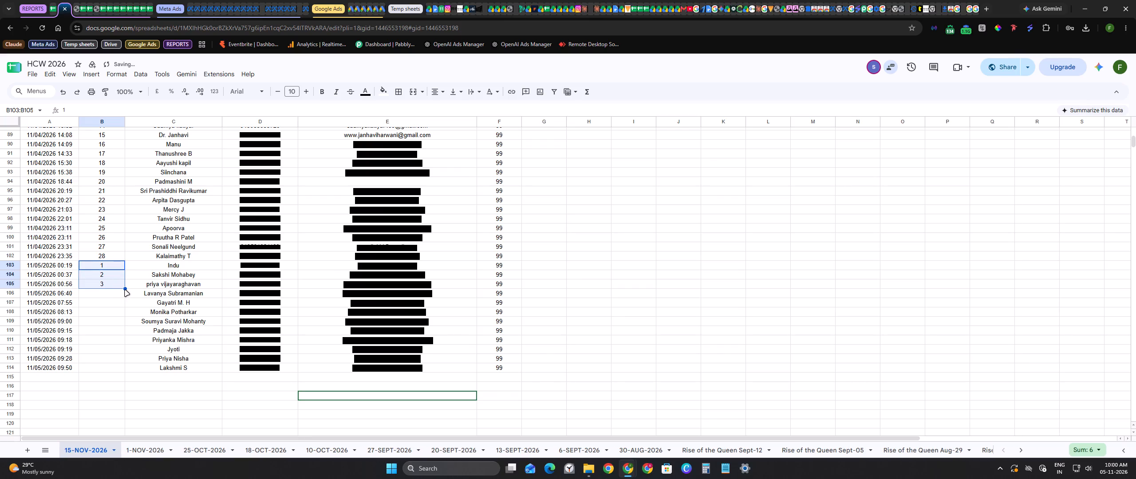
pyautogui.doubleClick(125, 288)
pyautogui.click(113, 259)
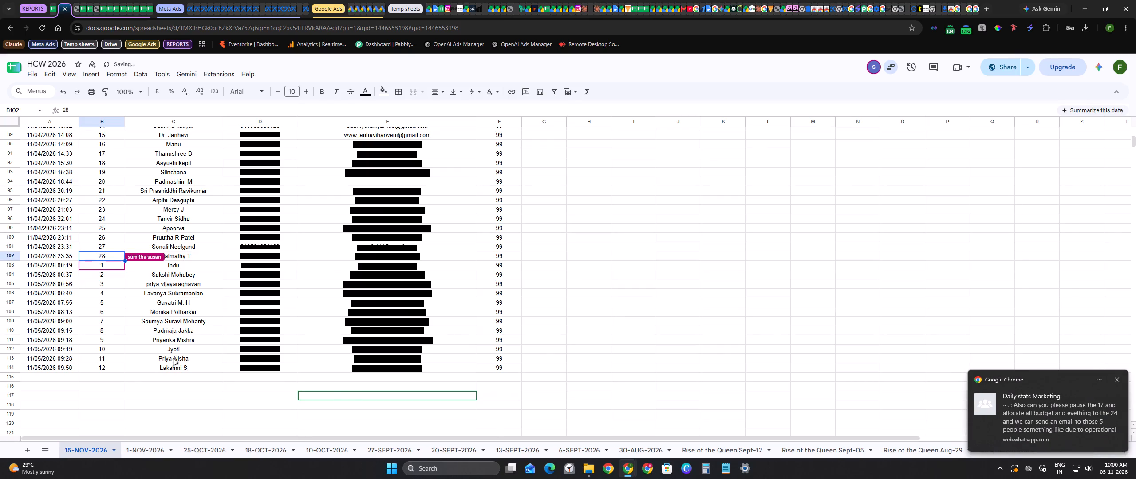
# Enter 28 tickets for yesterday and 12 for today in Maalica's dashboard entry, then save and sync Maalica.
pyautogui.hotkey('alt', 'Tab')
pyautogui.write('28')
pyautogui.press('Tab')
pyautogui.press('Tab')
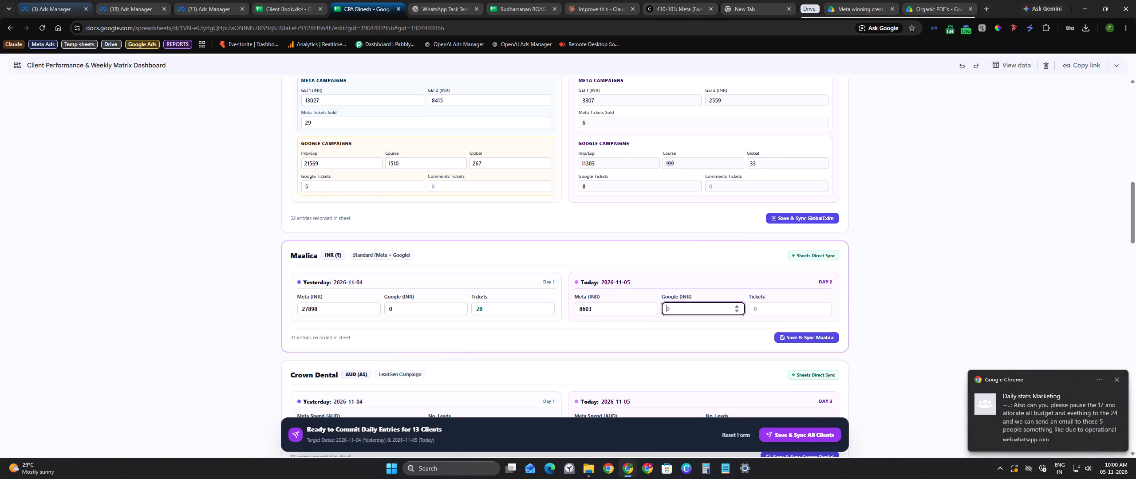
pyautogui.press('Tab')
pyautogui.write('12')
pyautogui.click(822, 336)
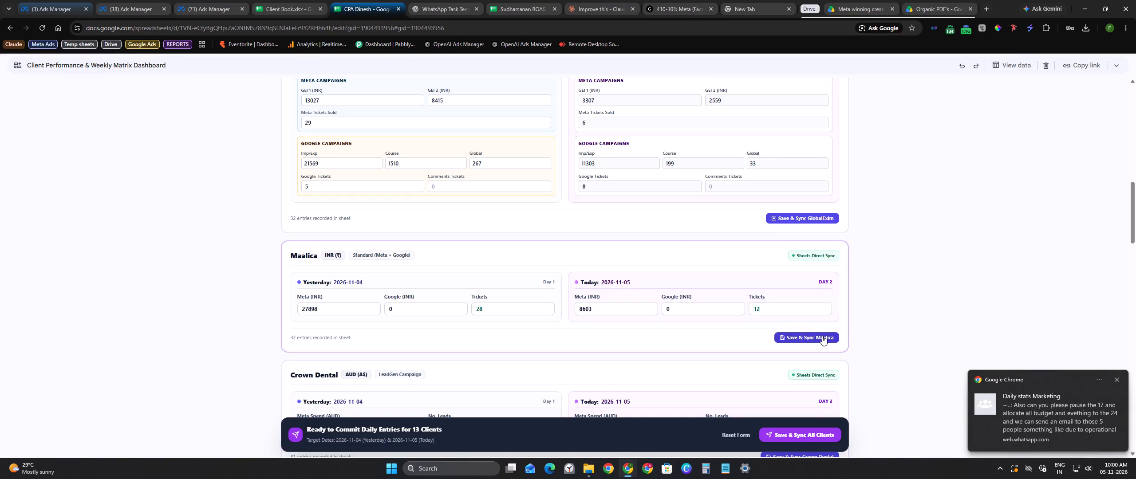
# Show the Crown Holistic (FG) campaigns' results for yesterday and set Crown Dental's Meta Spend for yesterday to 63.94 AUD.
pyautogui.scroll(-2, 712, 318)
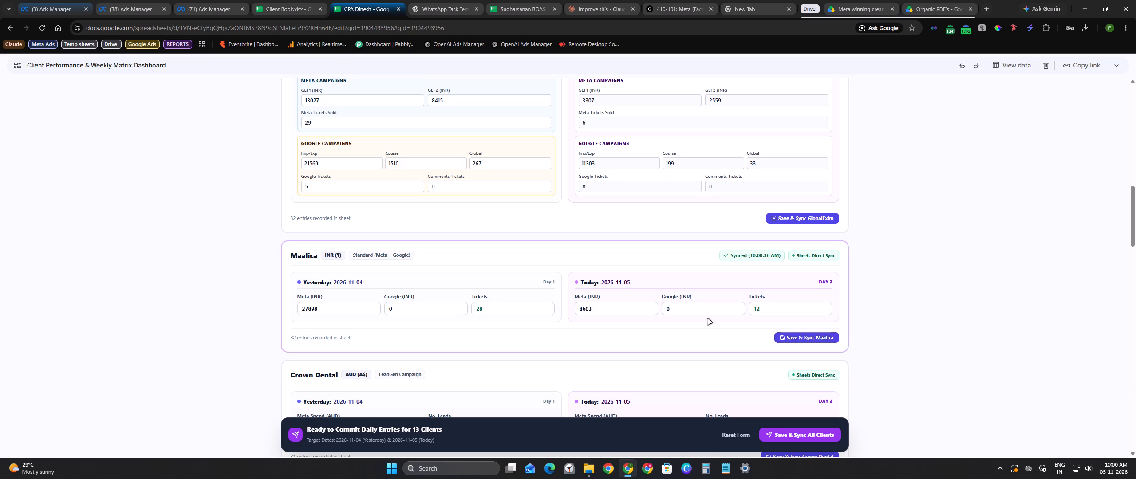
pyautogui.scroll(-2, 708, 319)
pyautogui.scroll(2, 407, 240)
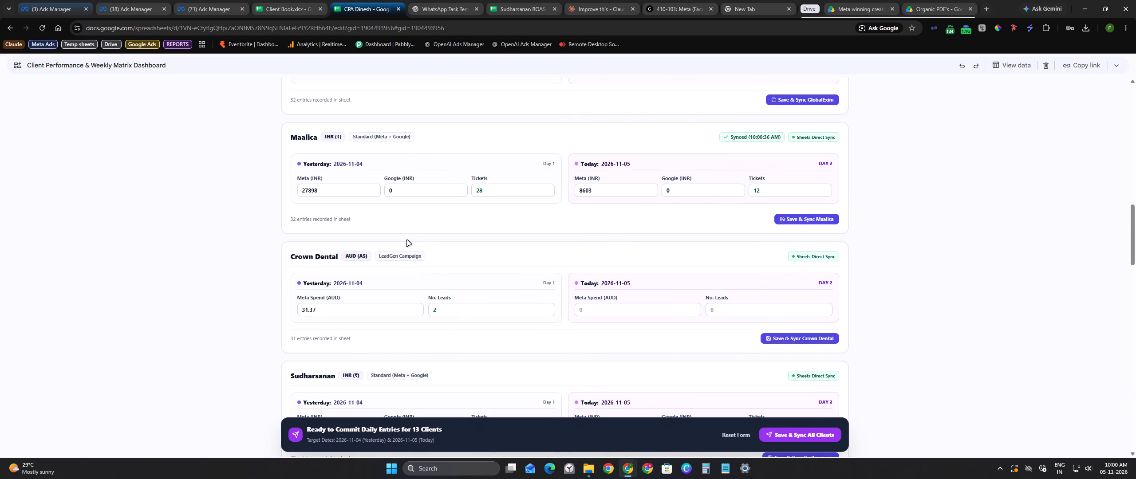
pyautogui.moveTo(351, 309); pyautogui.dragTo(100, 268)
pyautogui.hotkey('alt', 'Tab')
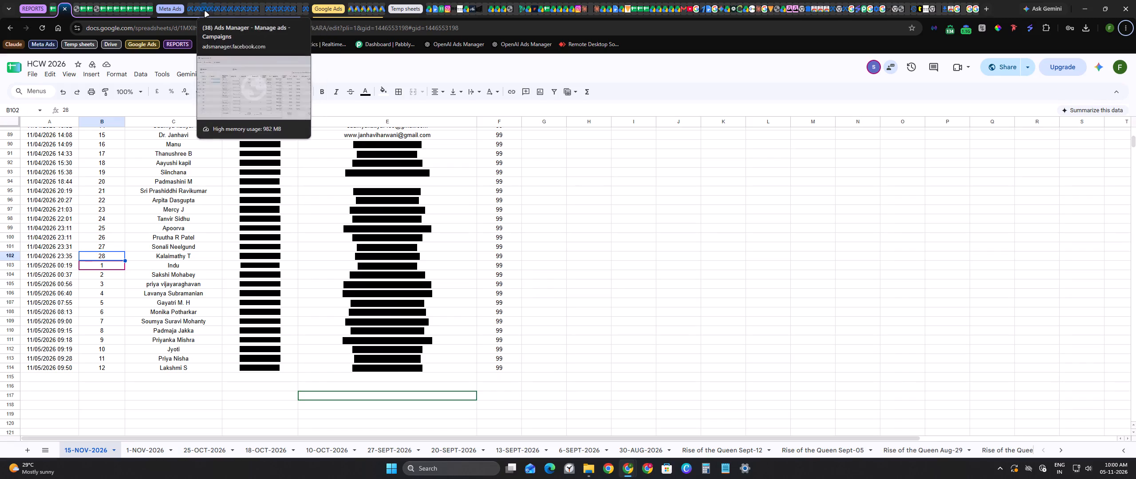
pyautogui.click(217, 13)
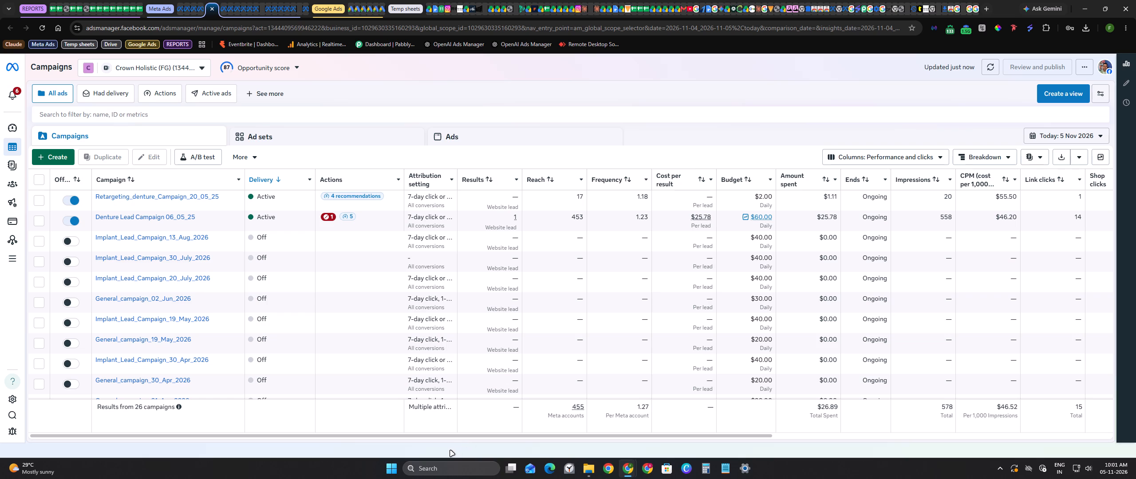
pyautogui.click(1087, 135)
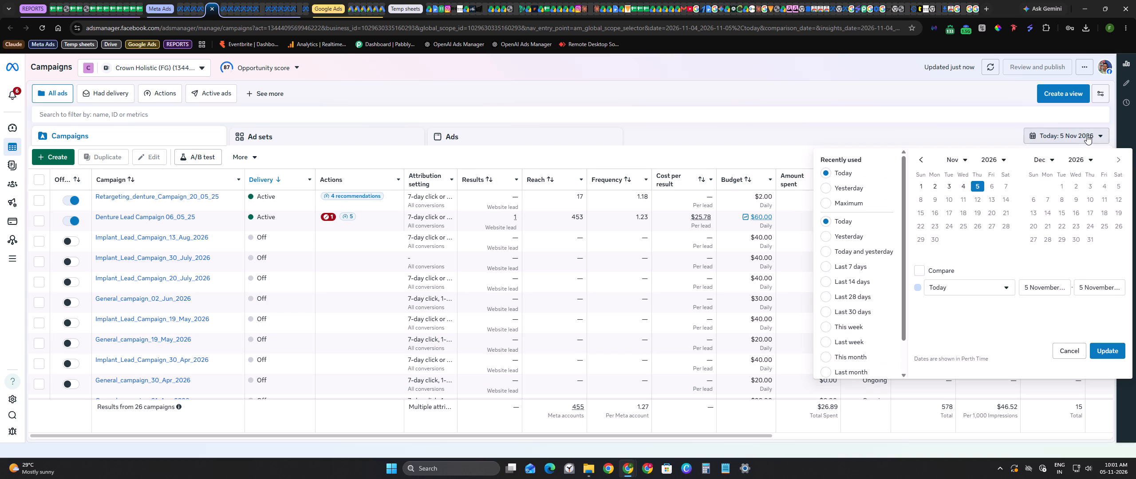
pyautogui.click(856, 197)
pyautogui.click(1012, 134)
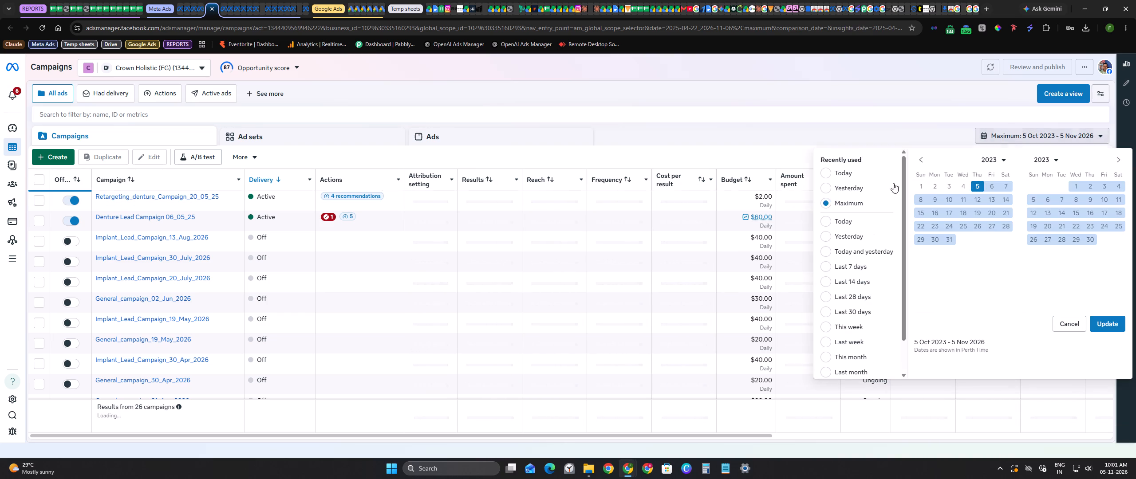
pyautogui.click(836, 186)
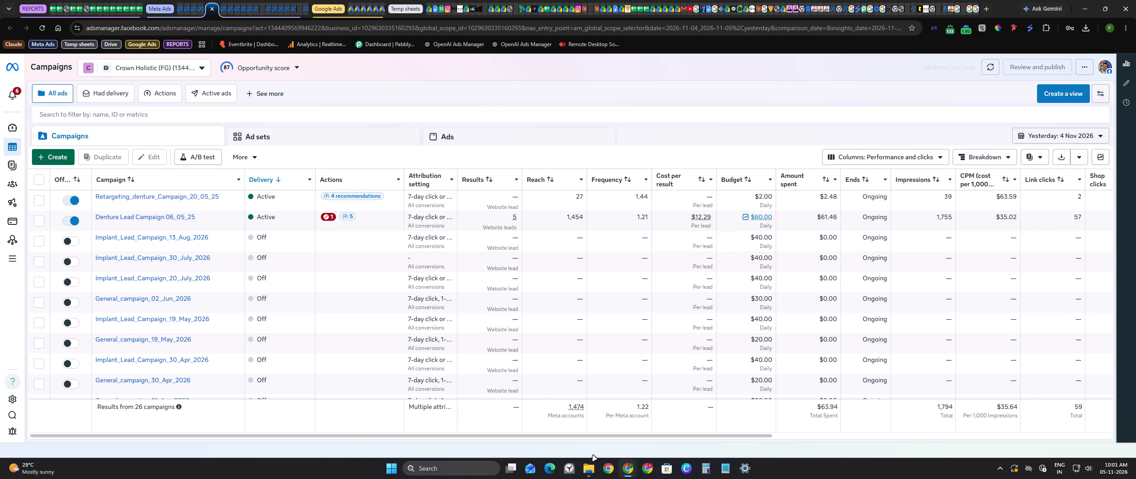
pyautogui.hotkey('alt', 'Tab')
pyautogui.press('6')
pyautogui.write('3.974')
pyautogui.press('BackSpace')
pyautogui.press('BackSpace')
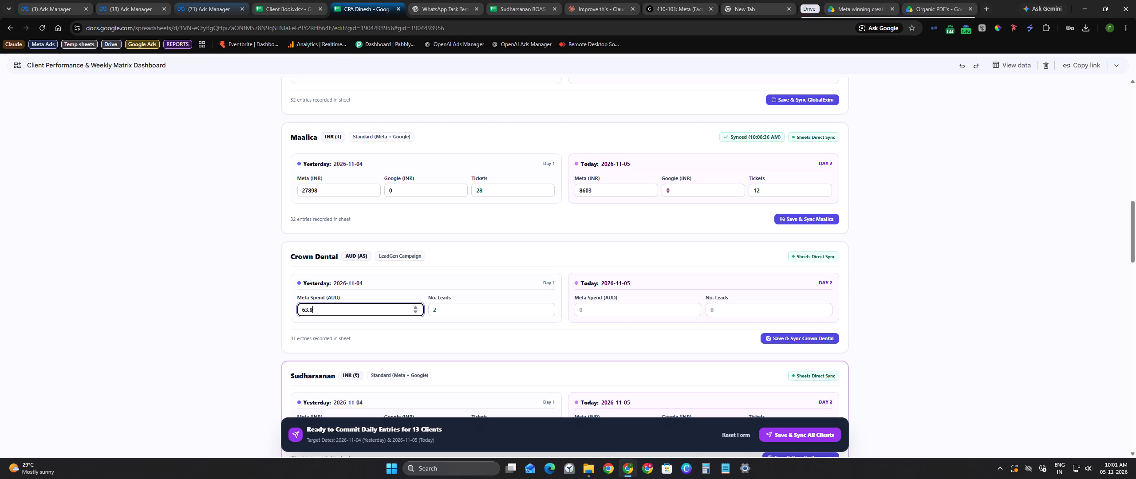
pyautogui.press('4')
# Show the Crown Holistic (FG) campaigns' results for today and enter 26.89 AUD as Crown Dental's Meta Spend for today.
pyautogui.press('Tab')
pyautogui.press('Tab')
pyautogui.press('Tab')
pyautogui.hotkey('alt', 'Tab')
pyautogui.hotkey('alt', 'Tab')
pyautogui.click(625, 314)
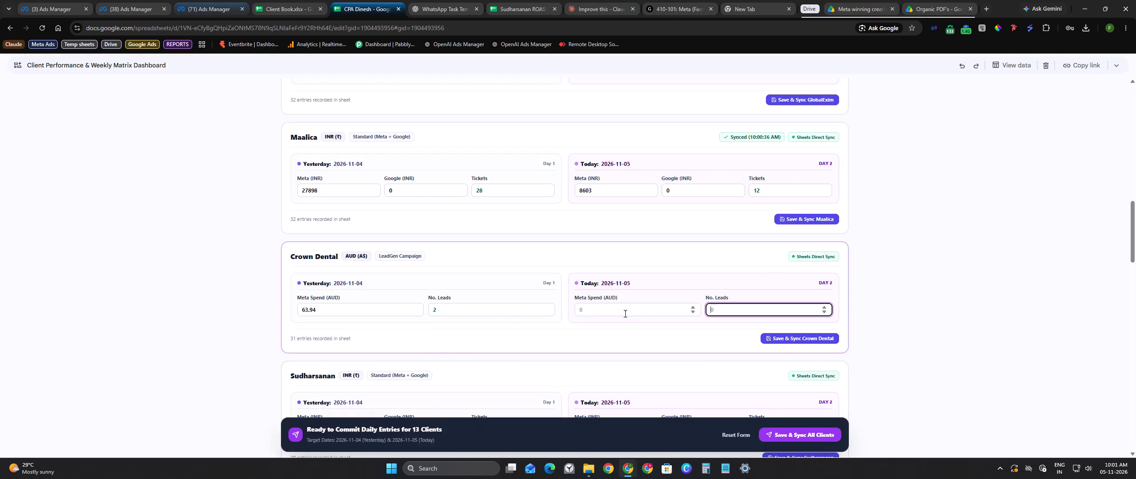
pyautogui.hotkey('alt', 'Tab')
pyautogui.click(1030, 139)
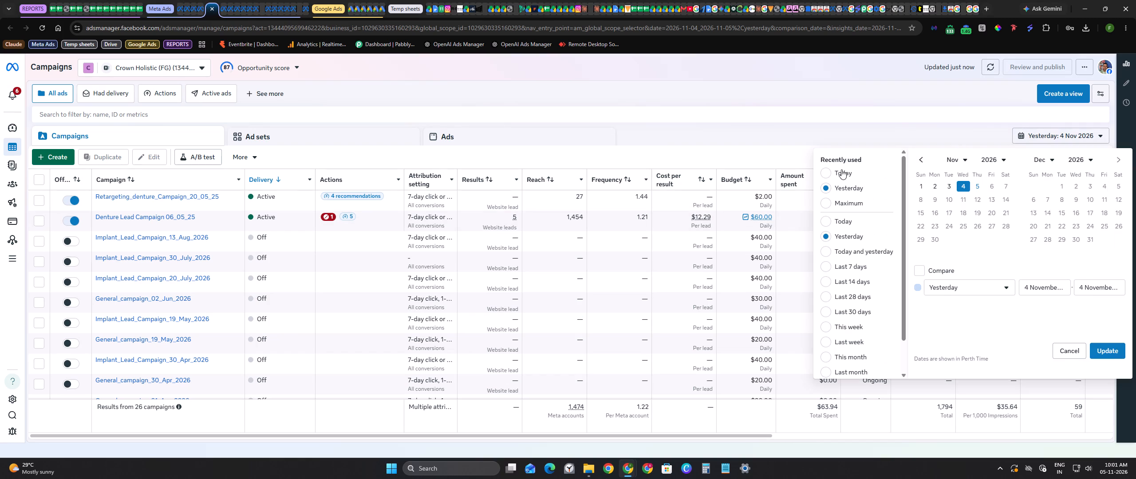
pyautogui.click(841, 169)
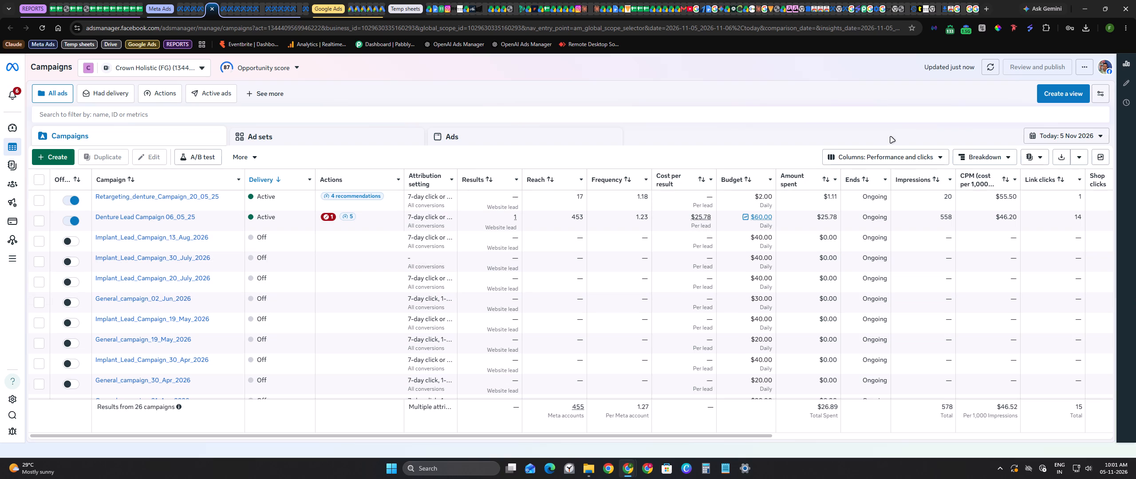
pyautogui.hotkey('alt', 'Tab')
pyautogui.write('26.89')
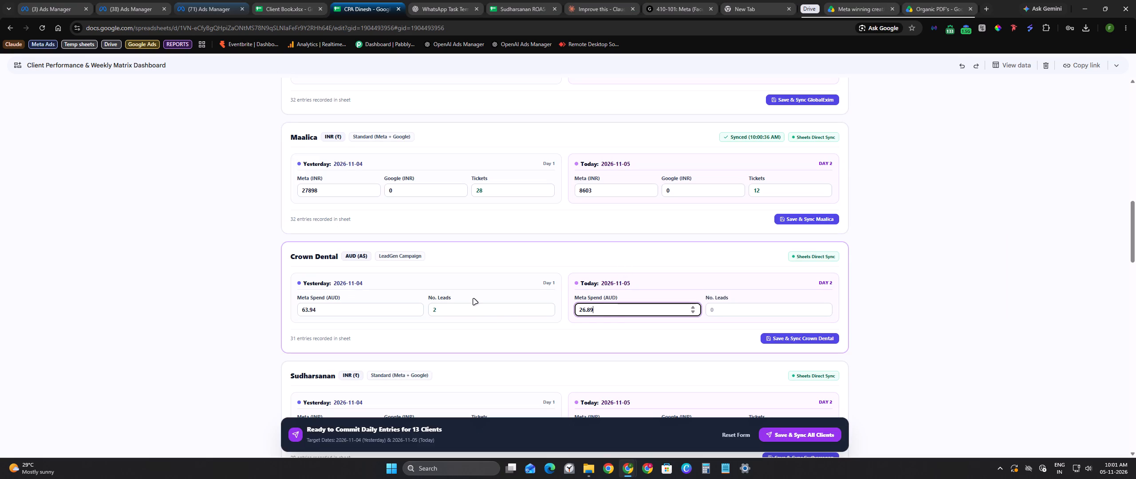
# In the Crown Holistic Dental Sheet's Denture Leads tab, number the two 5 November leads 1 and 2 in S No.
pyautogui.moveTo(473, 299); pyautogui.dragTo(442, 304)
pyautogui.moveTo(447, 307); pyautogui.dragTo(318, 321)
pyautogui.hotkey('alt', 'Tab')
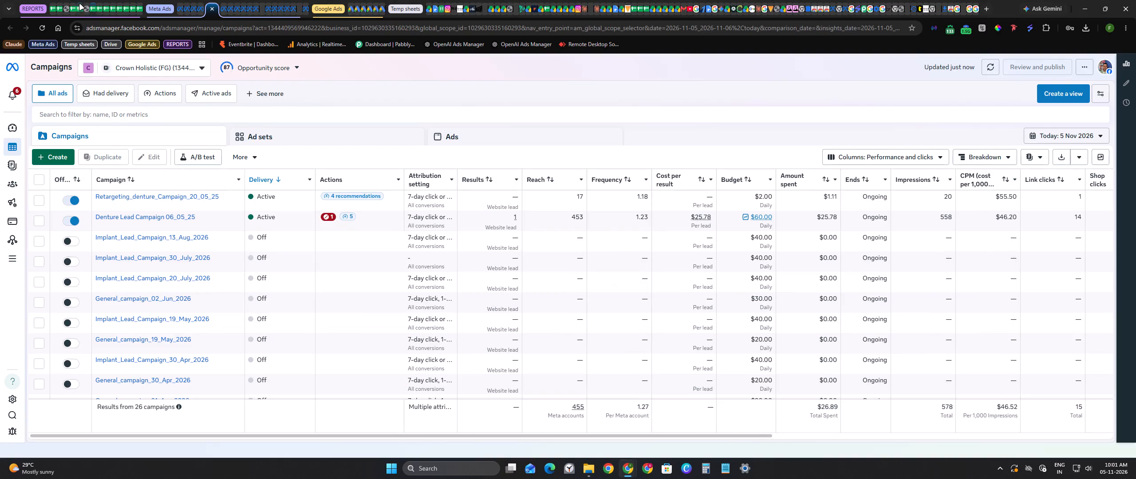
pyautogui.click(59, 8)
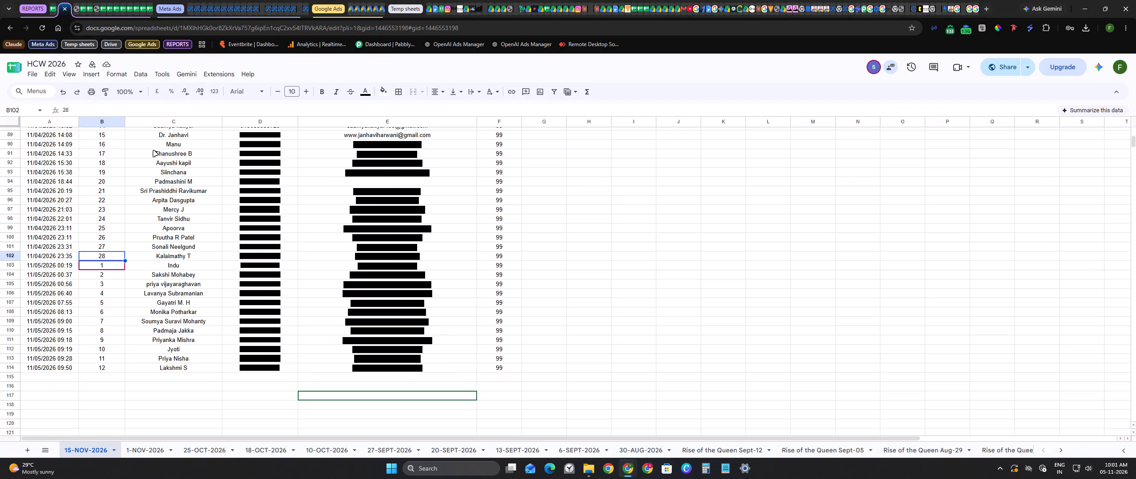
pyautogui.click(79, 10)
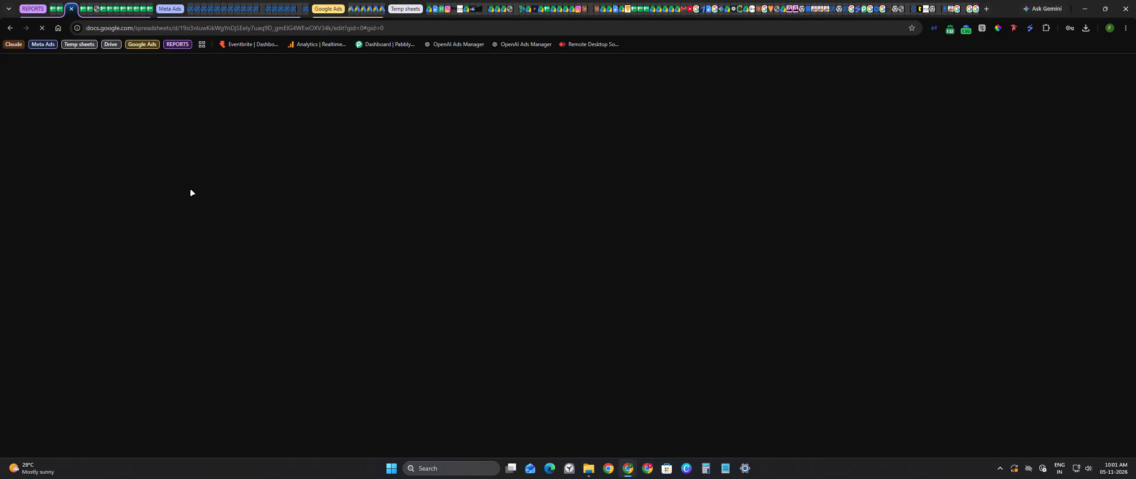
pyautogui.hotkey('ctrl', 'Down')
pyautogui.hotkey('ctrl', 'Down')
pyautogui.hotkey('ctrl', 'Down')
pyautogui.hotkey('ctrl', 'Down')
pyautogui.hotkey('ctrl', 'Down')
pyautogui.hotkey('ctrl', 'Down')
pyautogui.hotkey('ctrl', 'Down')
pyautogui.hotkey('ctrl', 'Down')
pyautogui.hotkey('ctrl', 'Down')
pyautogui.hotkey('ctrl', 'Down')
pyautogui.hotkey('ctrl', 'Down')
pyautogui.hotkey('ctrl', 'Down')
pyautogui.hotkey('ctrl', 'Down')
pyautogui.hotkey('ctrl', 'Down')
pyautogui.hotkey('ctrl', 'Down')
pyautogui.hotkey('ctrl', 'Down')
pyautogui.hotkey('ctrl', 'Down')
pyautogui.hotkey('ctrl', 'Down')
pyautogui.hotkey('ctrl', 'Down')
pyautogui.hotkey('ctrl', 'Down')
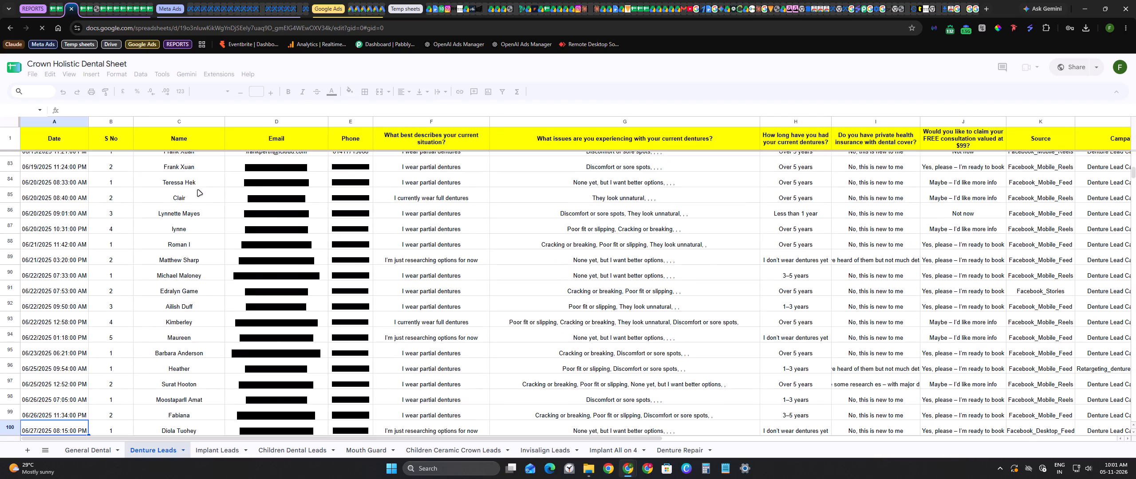
pyautogui.hotkey('ctrl', 'Down')
pyautogui.hotkey('ctrl', 'Up')
pyautogui.scroll(3, 208, 192)
pyautogui.click(114, 319)
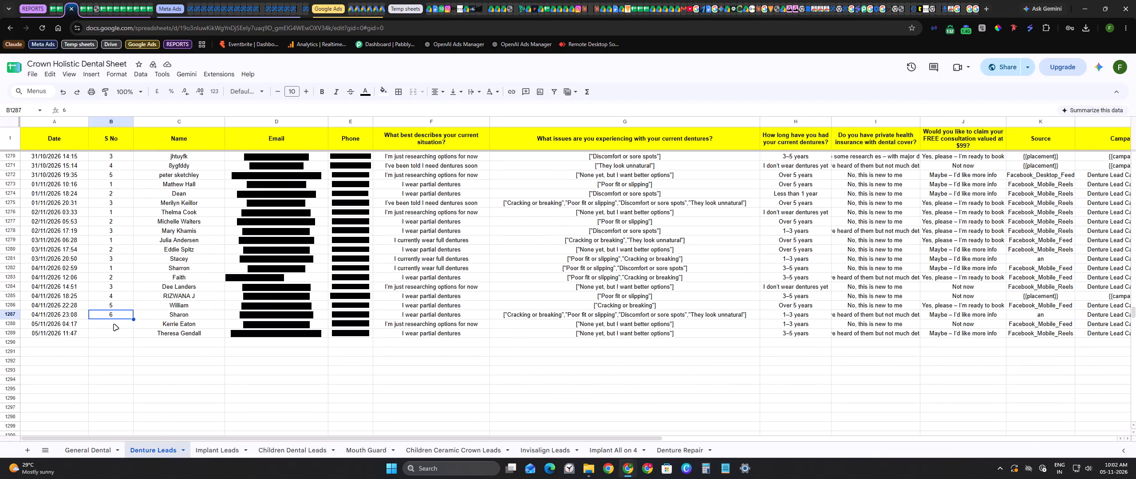
pyautogui.click(114, 326)
pyautogui.press('1')
pyautogui.press('Return')
pyautogui.press('2')
pyautogui.press('Return')
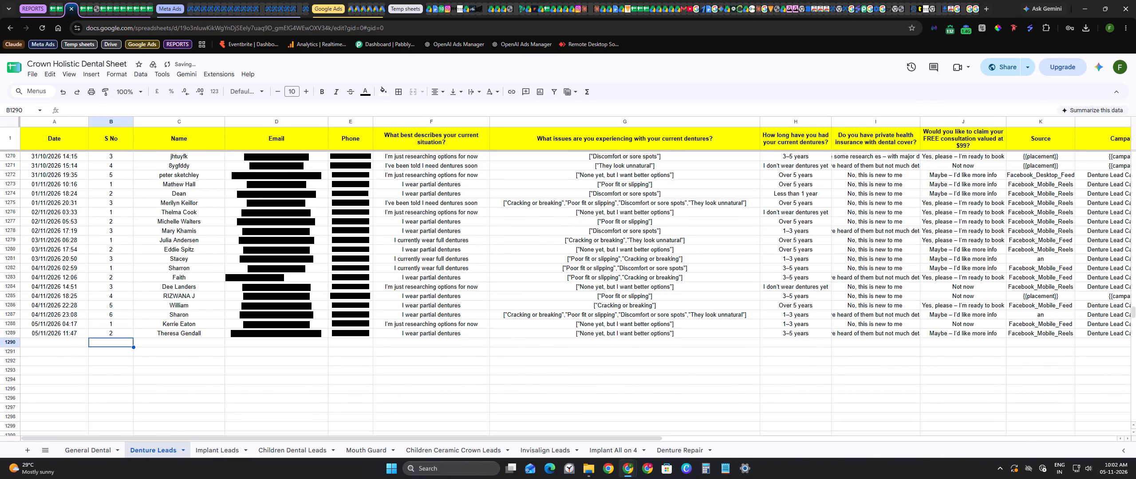
# Enter 6 leads for yesterday and 2 for today in Crown Dental's dashboard entry, then save and sync Crown Dental.
pyautogui.hotkey('alt', 'Tab')
pyautogui.press('6')
pyautogui.press('Tab')
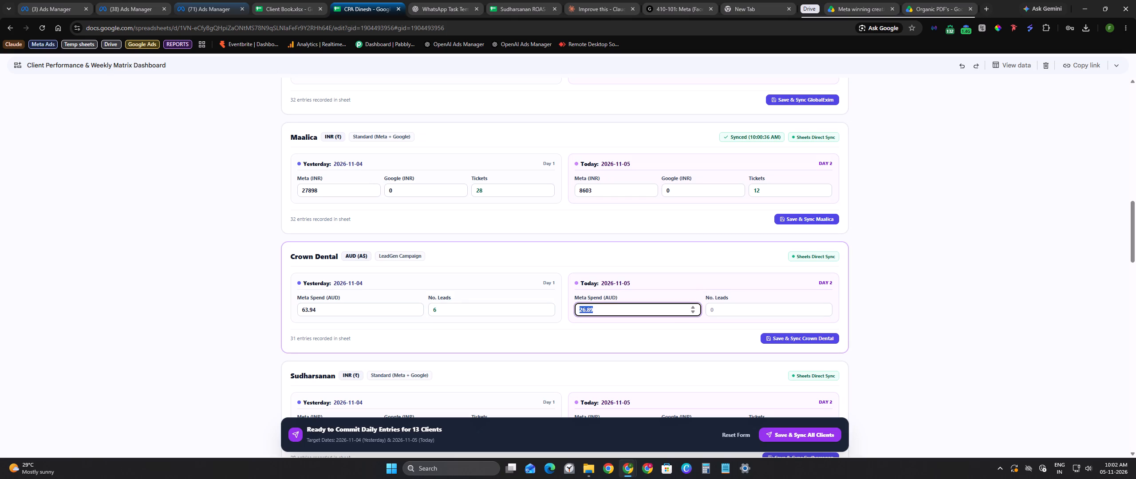
pyautogui.press('Tab')
pyautogui.press('2')
pyautogui.click(820, 341)
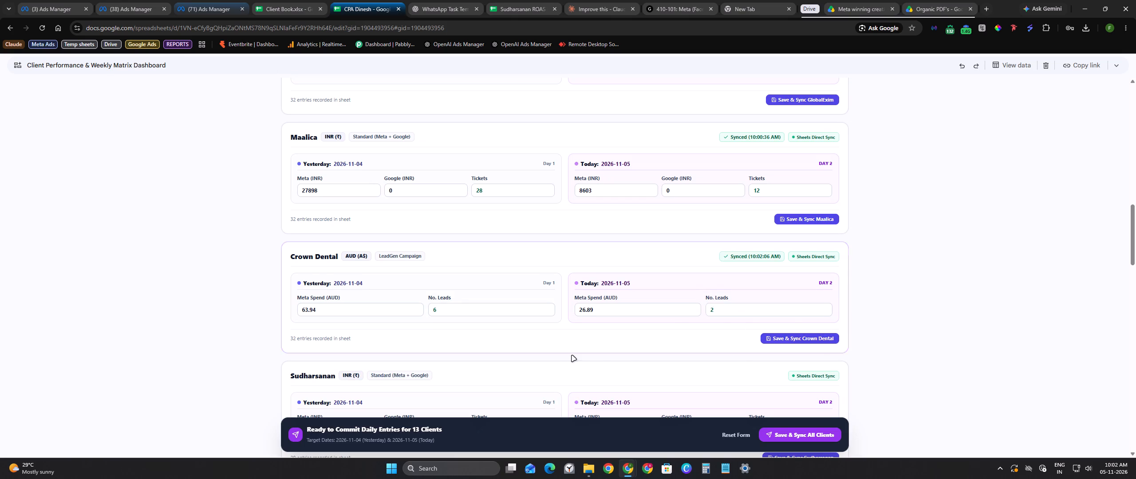
# Show the Becoming Known account's ad sets for the three selected campaigns for yesterday and set Sudharsanan's Meta spend for yesterday to 45436 INR.
pyautogui.scroll(-3, 569, 356)
pyautogui.moveTo(329, 256); pyautogui.dragTo(109, 242)
pyautogui.hotkey('alt', 'Tab')
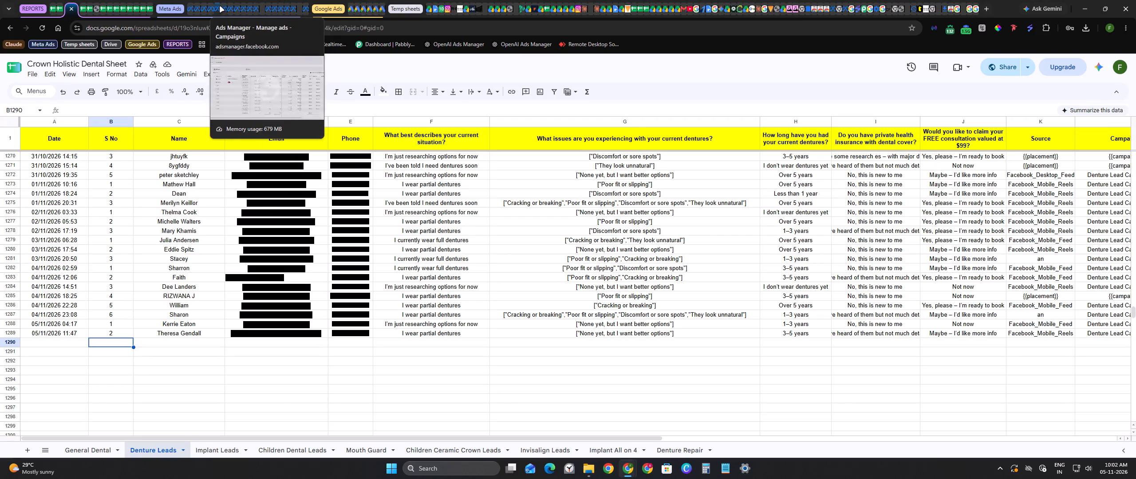
pyautogui.click(221, 7)
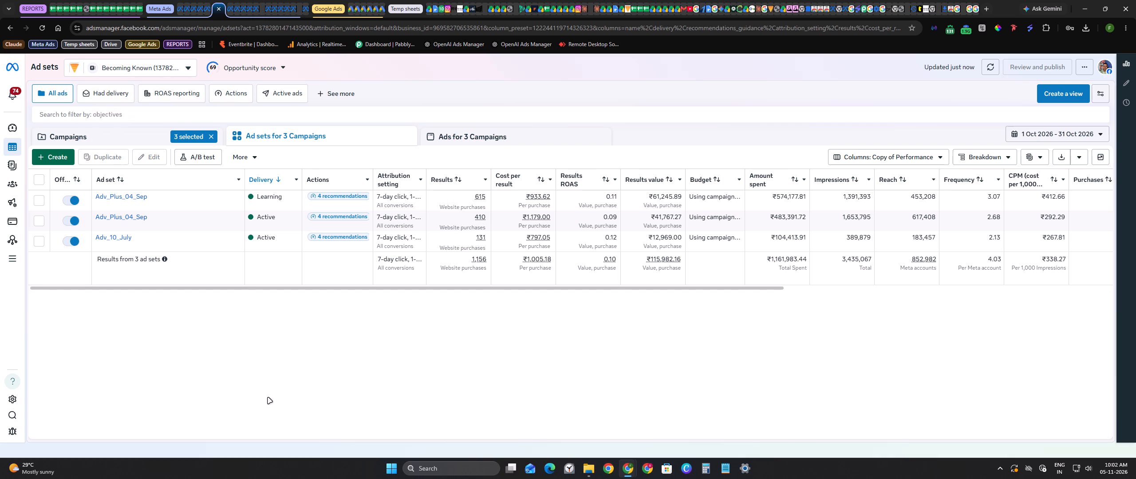
pyautogui.click(135, 138)
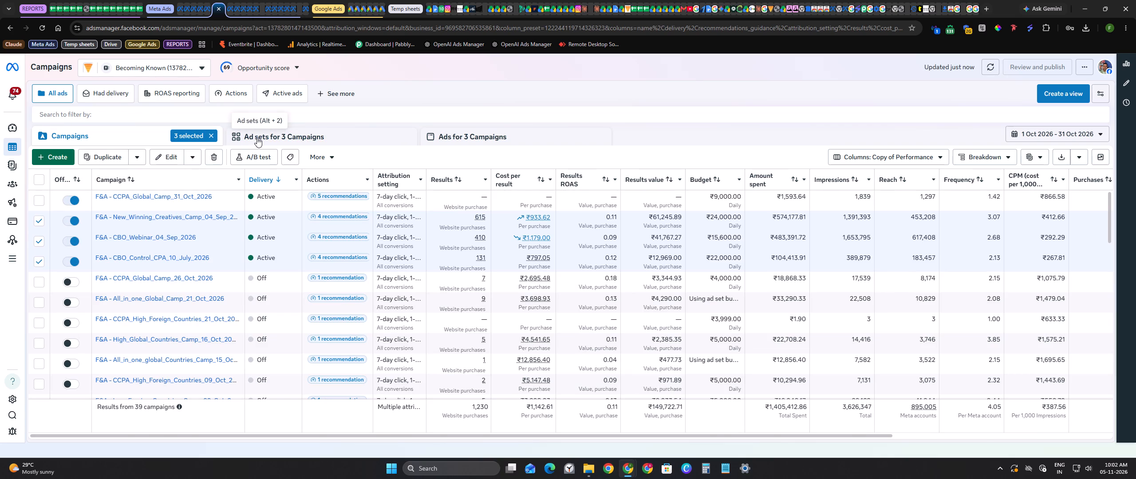
pyautogui.click(258, 137)
pyautogui.click(1052, 137)
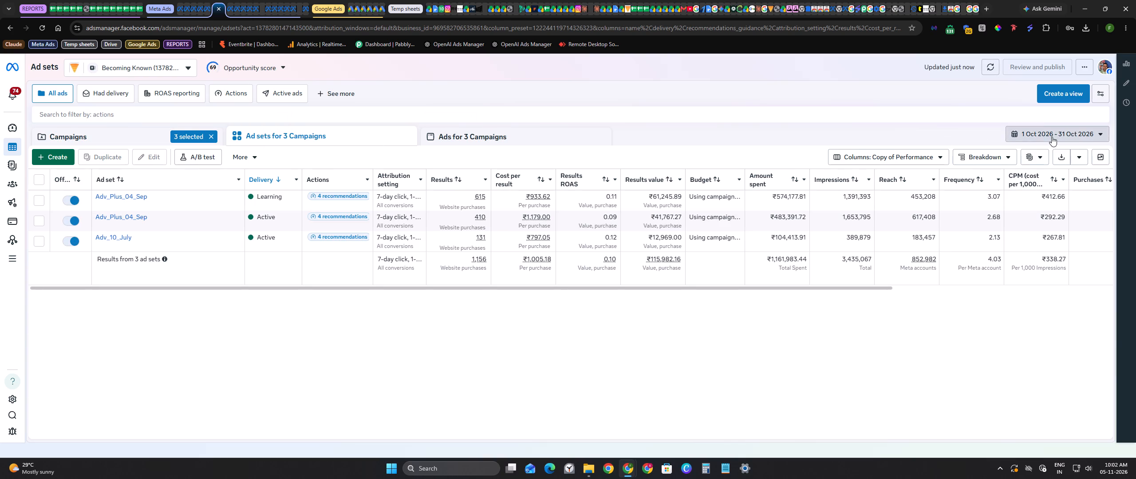
pyautogui.click(867, 186)
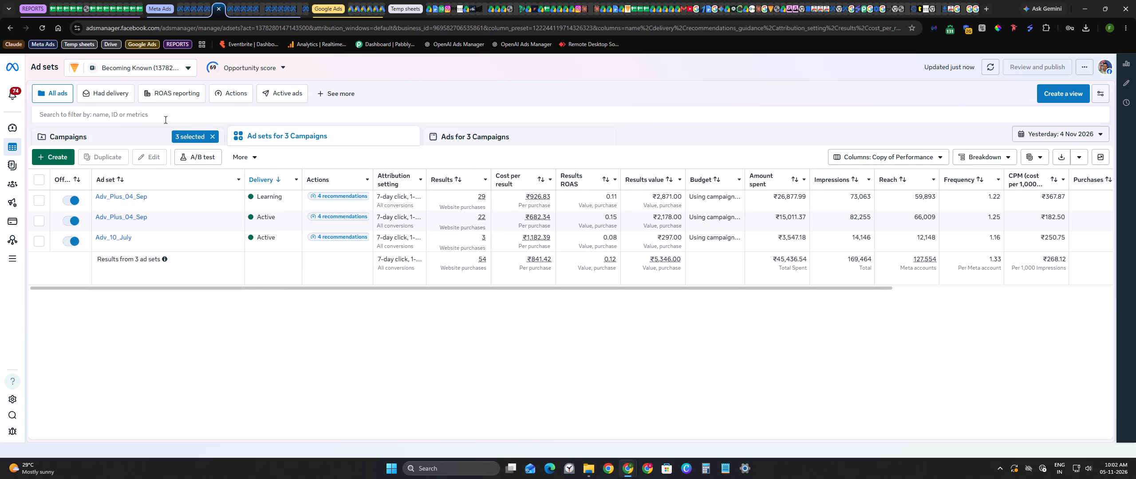
pyautogui.click(114, 136)
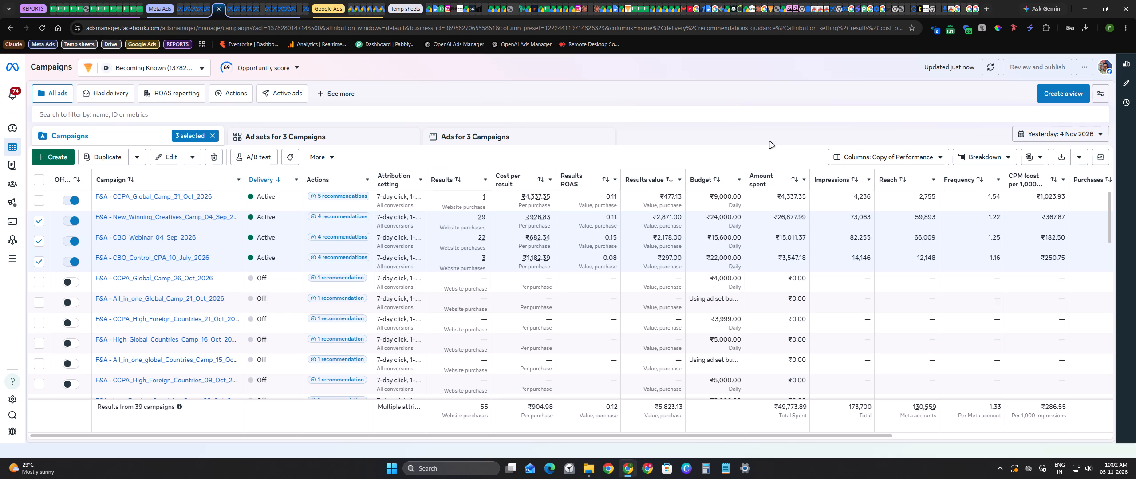
pyautogui.click(347, 136)
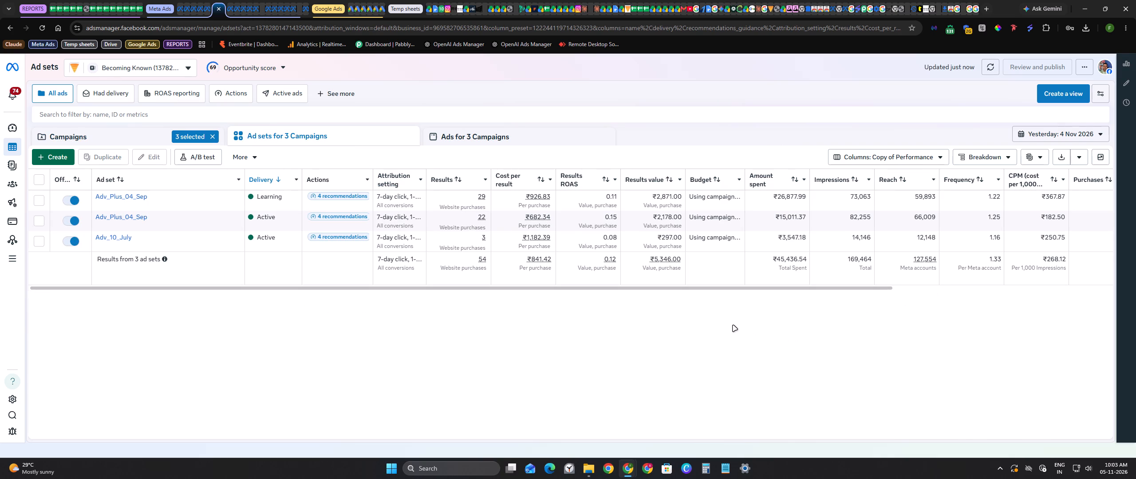
pyautogui.hotkey('alt', 'Tab')
pyautogui.write('45436')
# Show the same three campaigns' ad sets for today and enter 14539 INR as Sudharsanan's Meta spend for today.
pyautogui.press('Tab')
pyautogui.press('Tab')
pyautogui.press('Tab')
pyautogui.hotkey('alt', 'Tab')
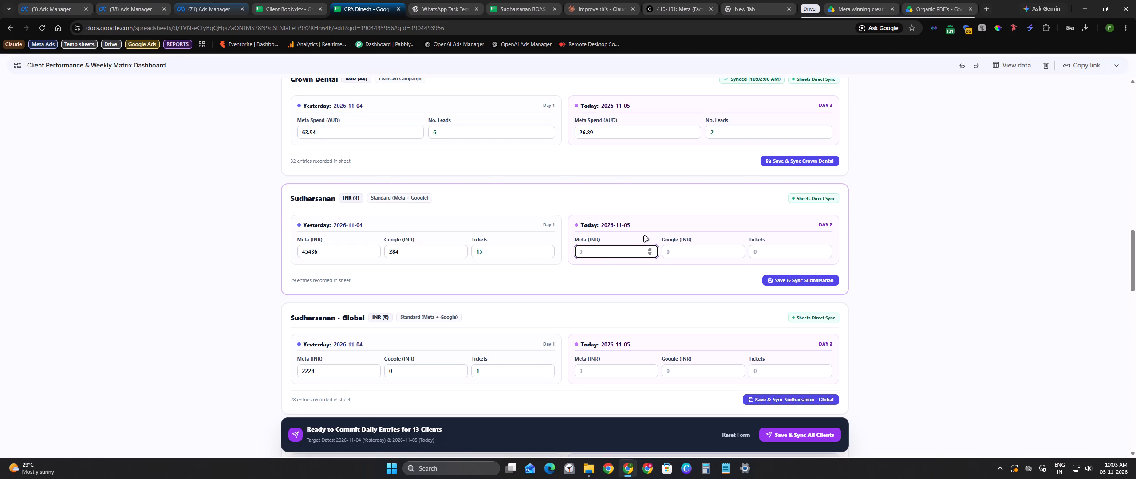
pyautogui.click(1047, 125)
pyautogui.click(1043, 132)
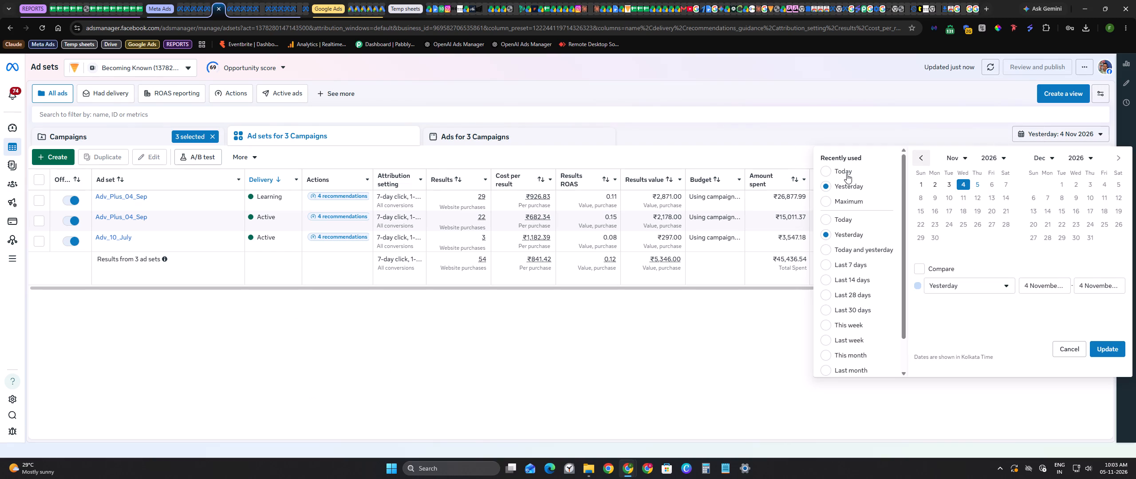
pyautogui.click(847, 174)
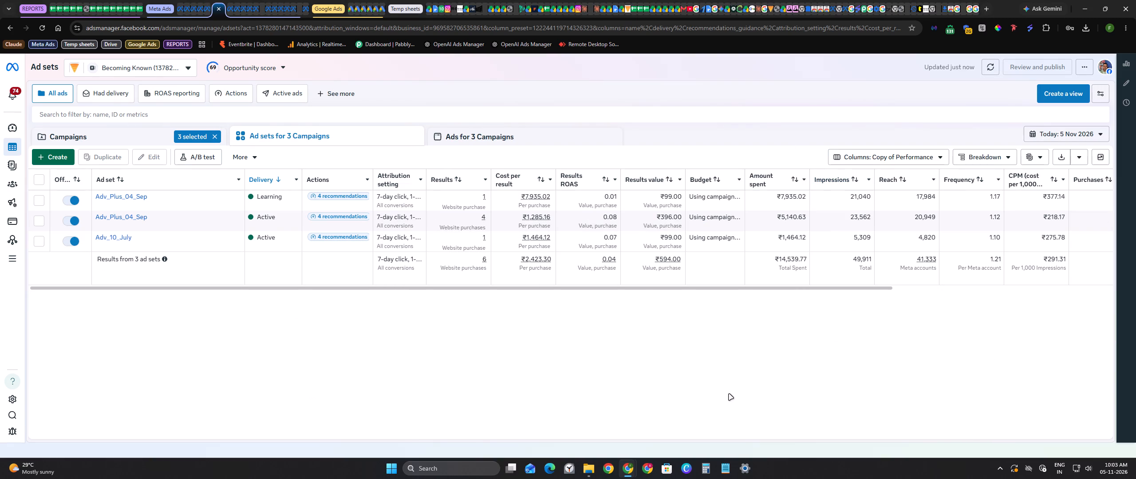
pyautogui.hotkey('alt', 'Tab')
pyautogui.write('14539')
# For Sudharsanan's Google spend for yesterday, open the Sudharsanan Google Ads account's campaign overview and show 4 November 2026.
pyautogui.moveTo(426, 254); pyautogui.dragTo(196, 213)
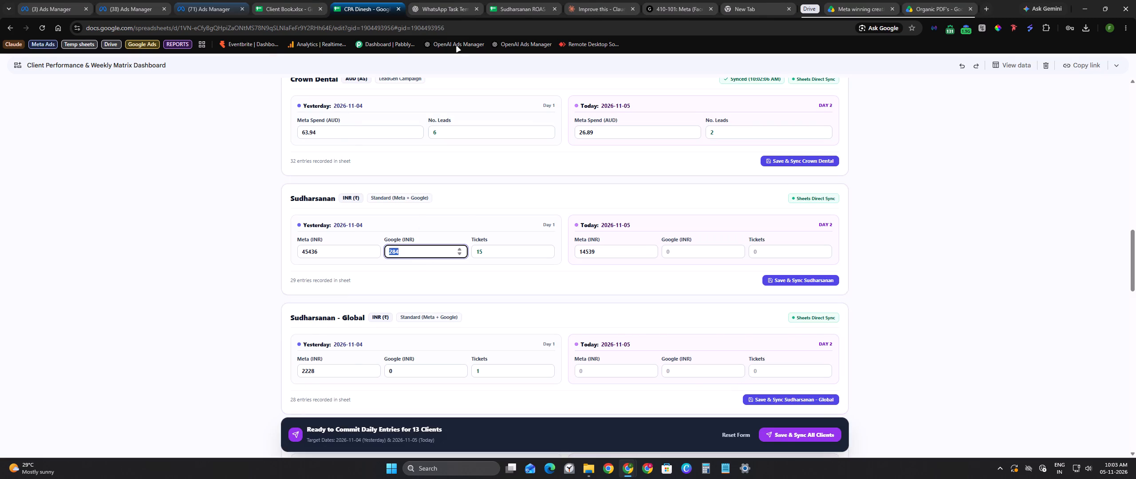
pyautogui.hotkey('alt', 'Tab')
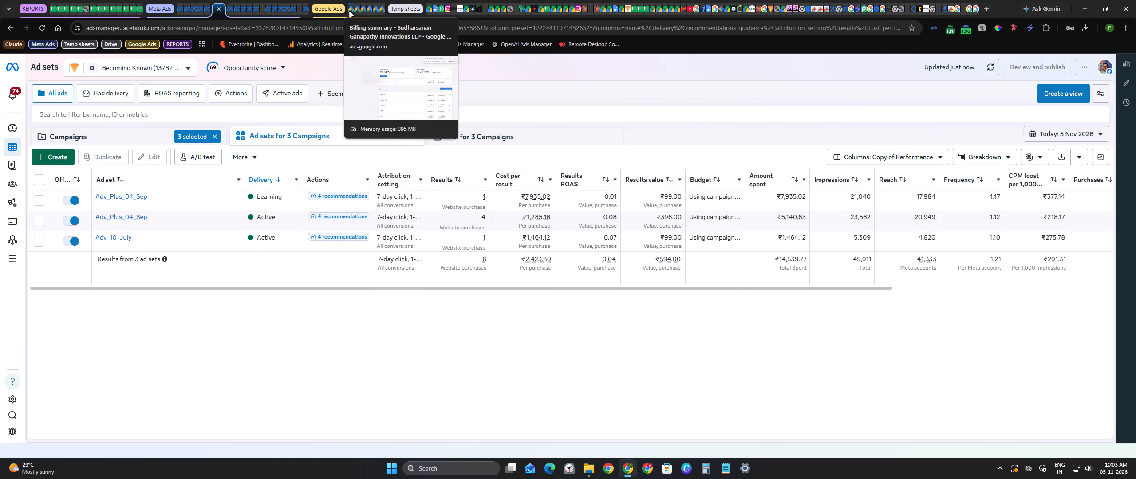
pyautogui.click(350, 12)
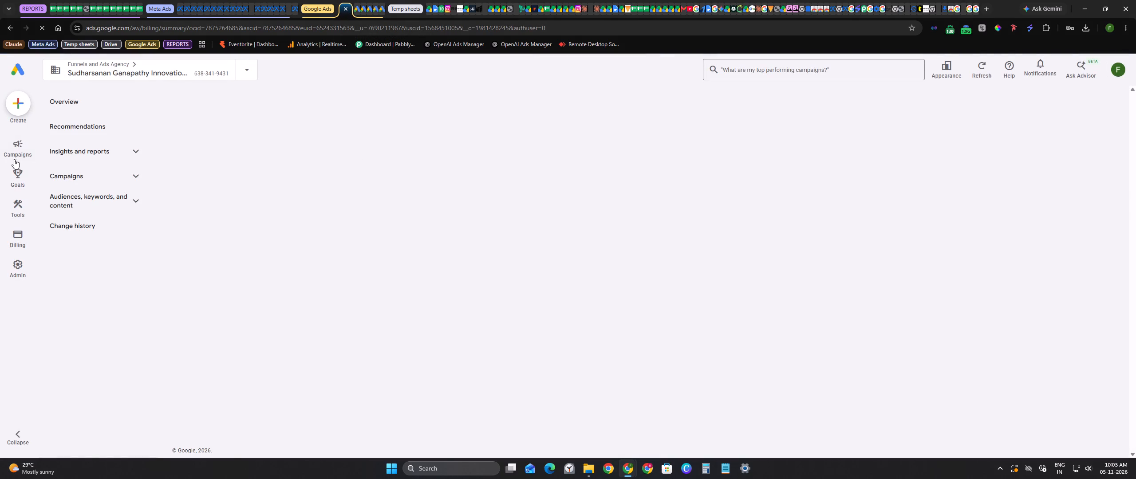
pyautogui.click(13, 156)
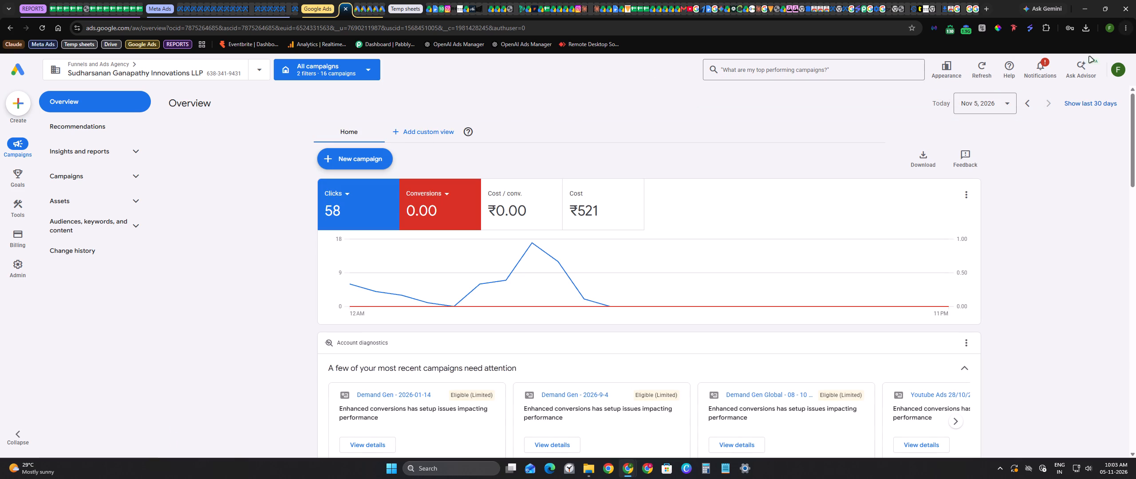
pyautogui.click(1022, 108)
pyautogui.click(1037, 88)
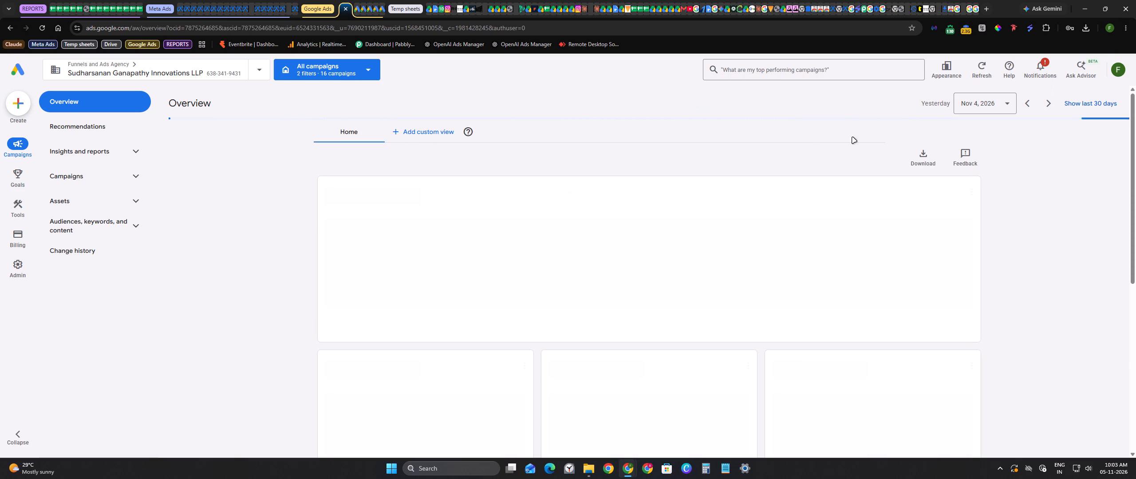
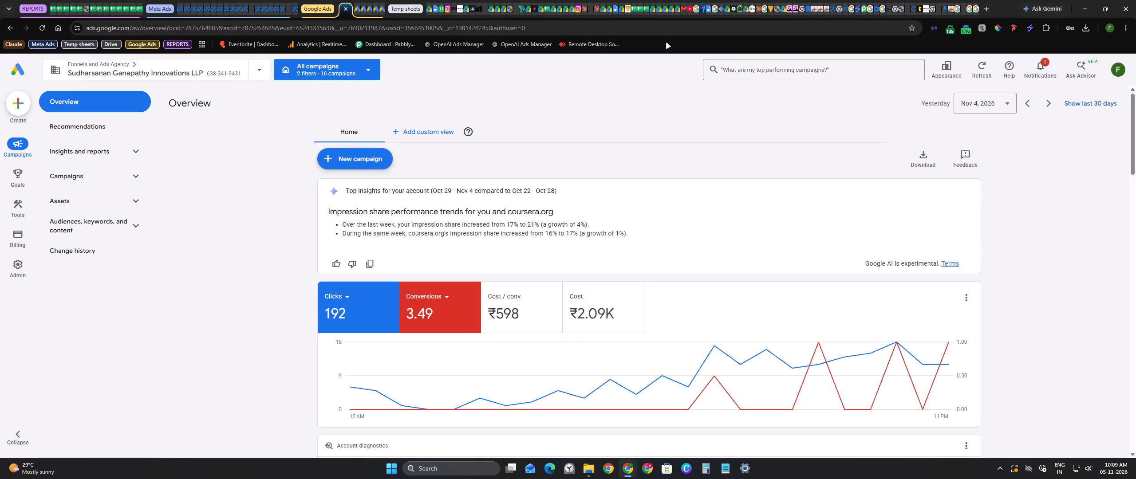
# Include cost in the Sudharsanan overview chart for 4 November and set Sudharsanan's Google spend for yesterday to 2090 INR.
pyautogui.click(600, 317)
pyautogui.click(663, 308)
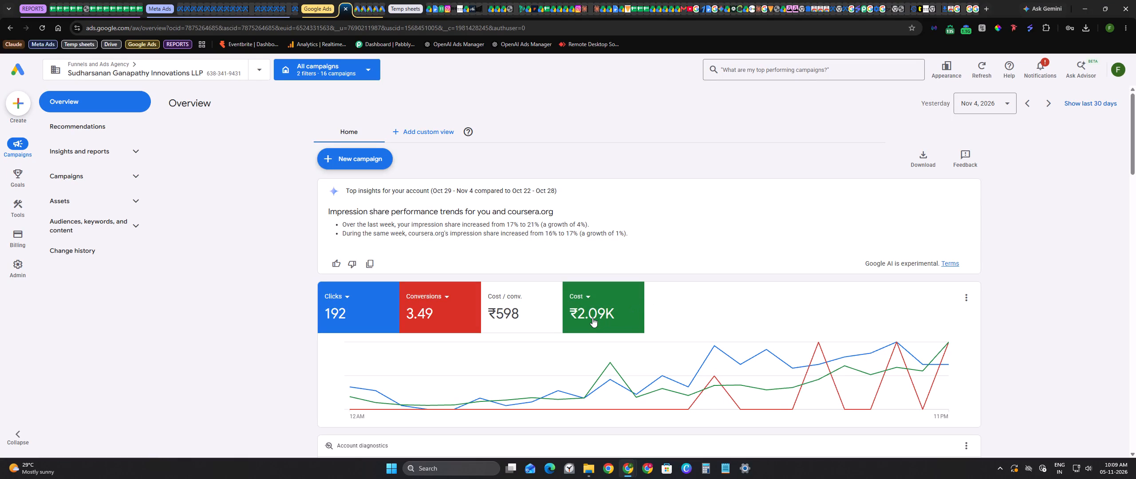
pyautogui.hotkey('alt', 'Tab')
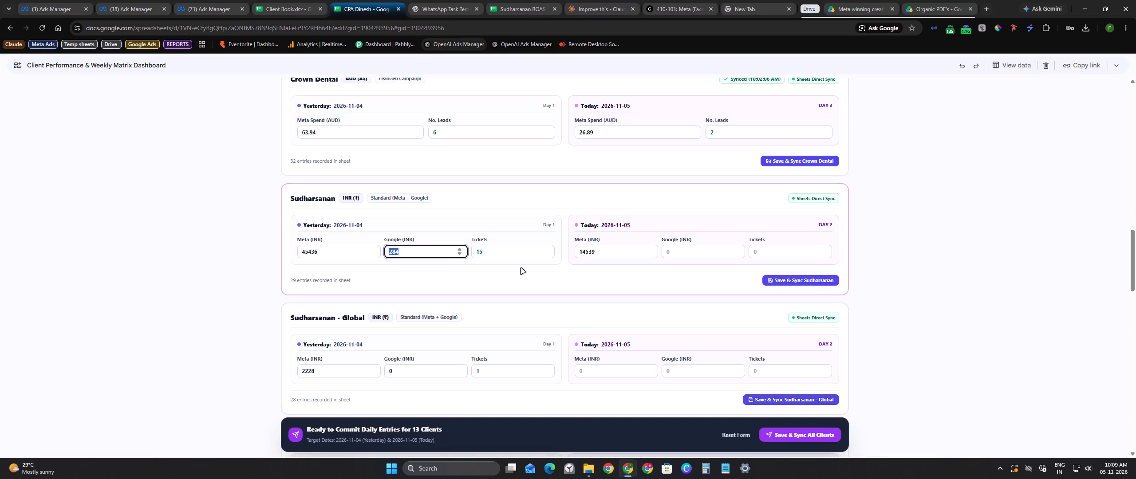
pyautogui.write('2090')
# Show the Sudharsanan Google Ads overview for 5 November 2026 and enter 554 INR as Sudharsanan's Google spend for today.
pyautogui.press('Tab')
pyautogui.press('Tab')
pyautogui.press('Tab')
pyautogui.hotkey('alt', 'Tab')
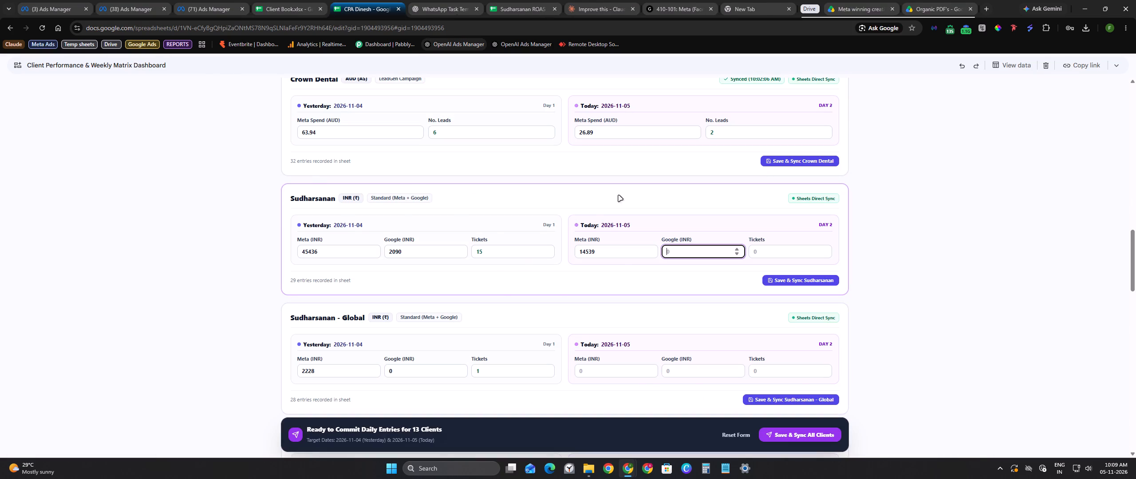
pyautogui.click(1044, 106)
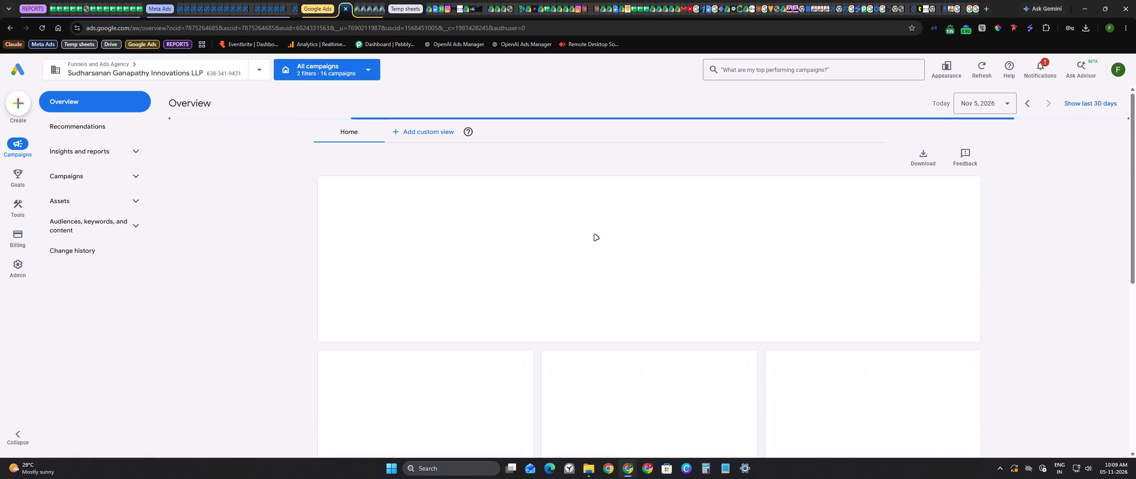
pyautogui.hotkey('alt', 'Tab')
pyautogui.write('554')
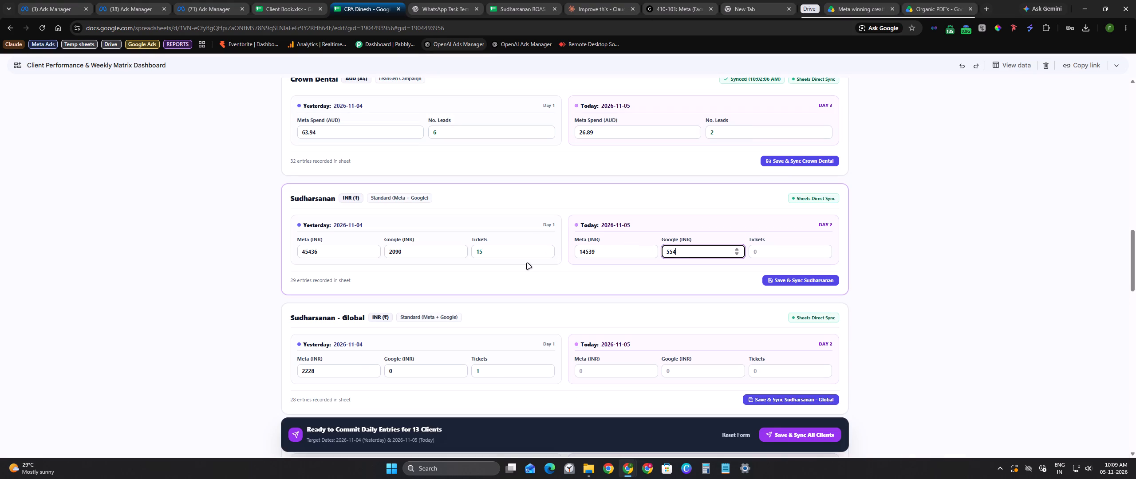
# In the Sudharsanan Workshop Registrations sheet for 11-NOV-2026, number the 5 November registrations 1, 2, 3 and fill the series down to the last row.
pyautogui.moveTo(498, 249); pyautogui.dragTo(376, 228)
pyautogui.hotkey('alt', 'Tab')
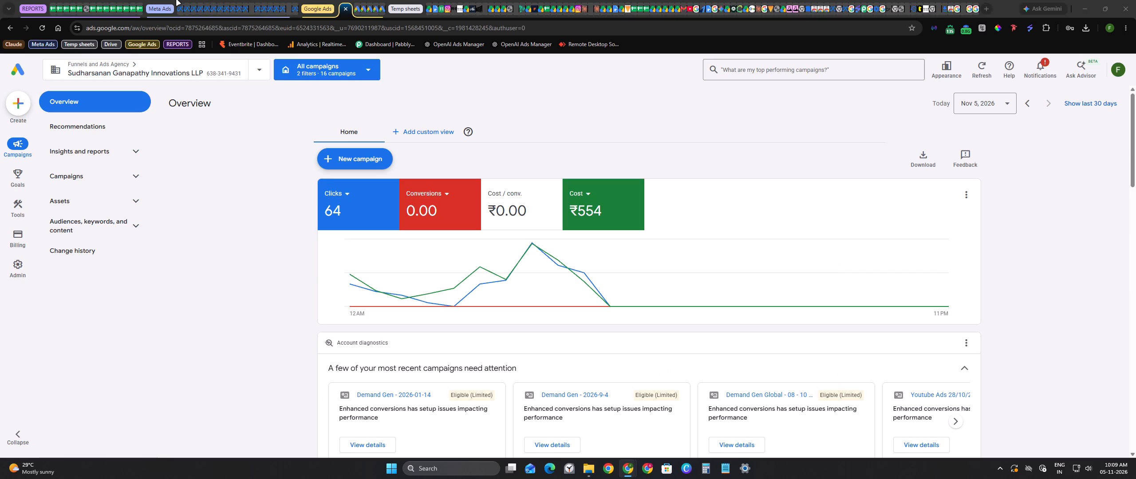
pyautogui.click(80, 14)
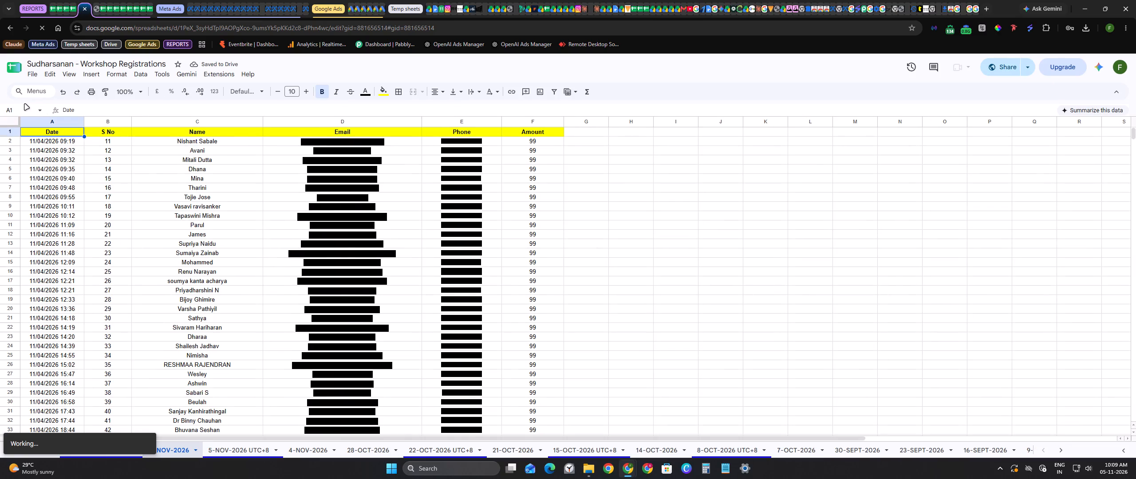
pyautogui.hotkey('ctrl', 'Down')
pyautogui.hotkey('ctrl', 'Down')
pyautogui.hotkey('ctrl', 'Down')
pyautogui.hotkey('ctrl', 'Down')
pyautogui.hotkey('ctrl', 'Down')
pyautogui.hotkey('ctrl', 'Down')
pyautogui.hotkey('ctrl', 'Down')
pyautogui.hotkey('ctrl', 'Down')
pyautogui.hotkey('ctrl', 'Down')
pyautogui.hotkey('ctrl', 'Down')
pyautogui.hotkey('ctrl', 'Down')
pyautogui.hotkey('ctrl', 'Down')
pyautogui.hotkey('ctrl', 'Down')
pyautogui.hotkey('ctrl', 'Down')
pyautogui.hotkey('ctrl', 'Down')
pyautogui.hotkey('ctrl', 'Down')
pyautogui.hotkey('ctrl', 'Down')
pyautogui.hotkey('ctrl', 'Up')
pyautogui.hotkey('ctrl', 'Up')
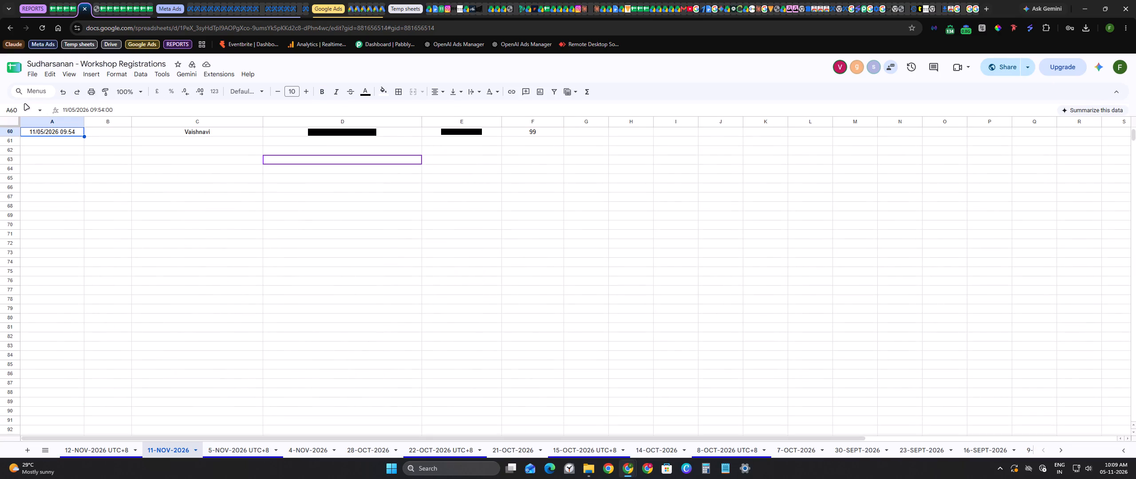
pyautogui.scroll(3, 25, 104)
pyautogui.scroll(4, 0, 66)
pyautogui.click(110, 206)
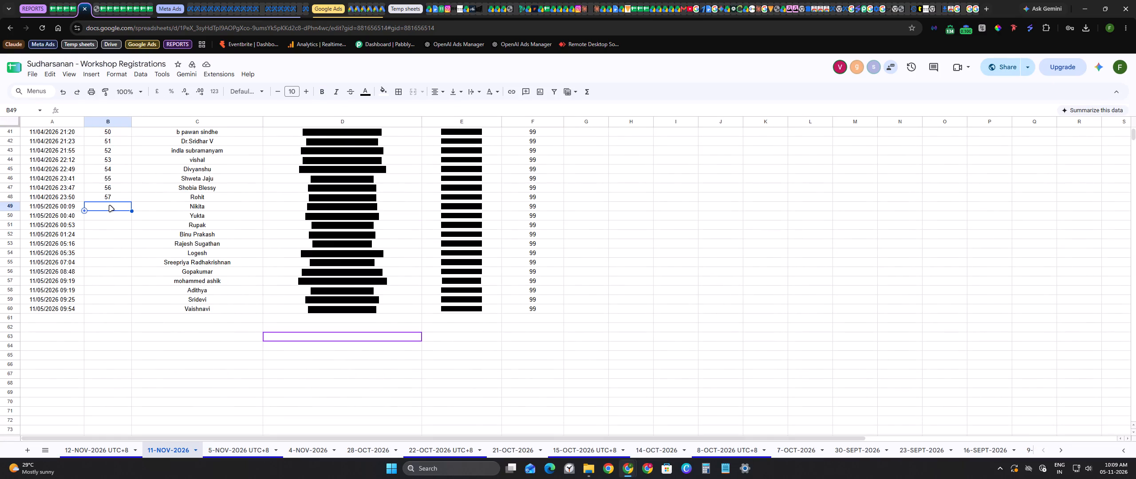
pyautogui.press('1')
pyautogui.press('Return')
pyautogui.press('2')
pyautogui.press('Return')
pyautogui.press('3')
pyautogui.press('Return')
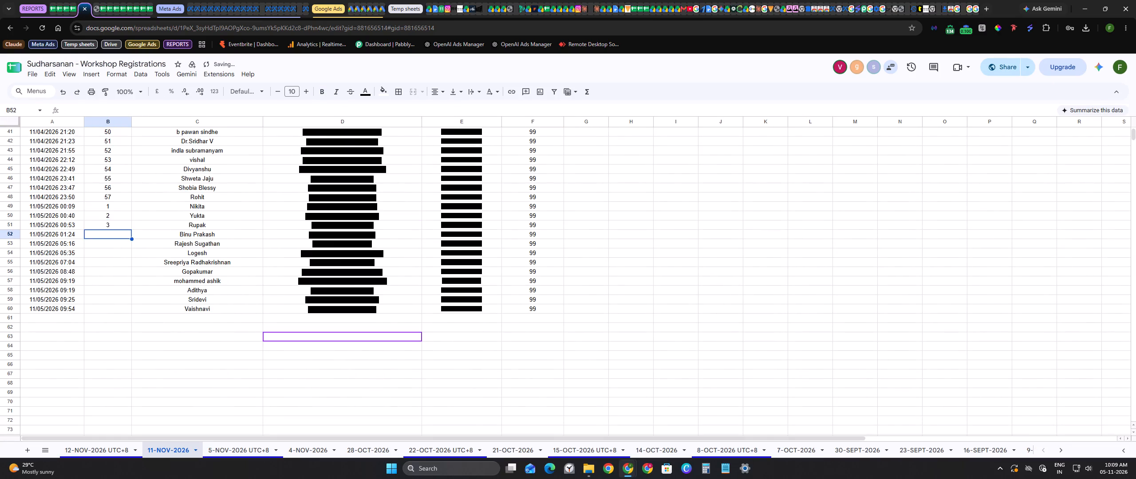
pyautogui.moveTo(104, 206); pyautogui.dragTo(104, 222)
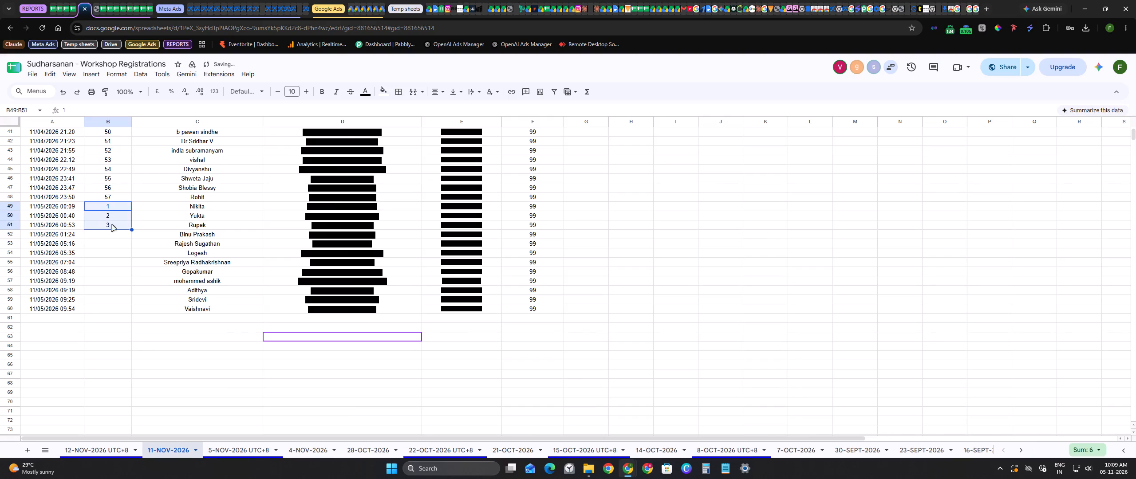
pyautogui.doubleClick(131, 229)
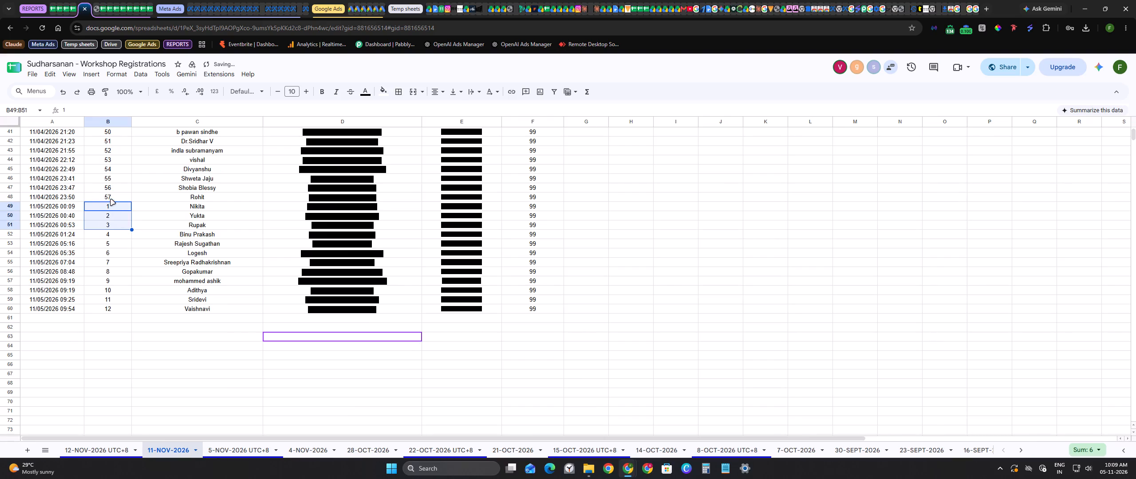
# Take the last serial number of each day, enter 57 tickets for yesterday and 12 for today, and save and sync Sudharsanan.
pyautogui.click(111, 200)
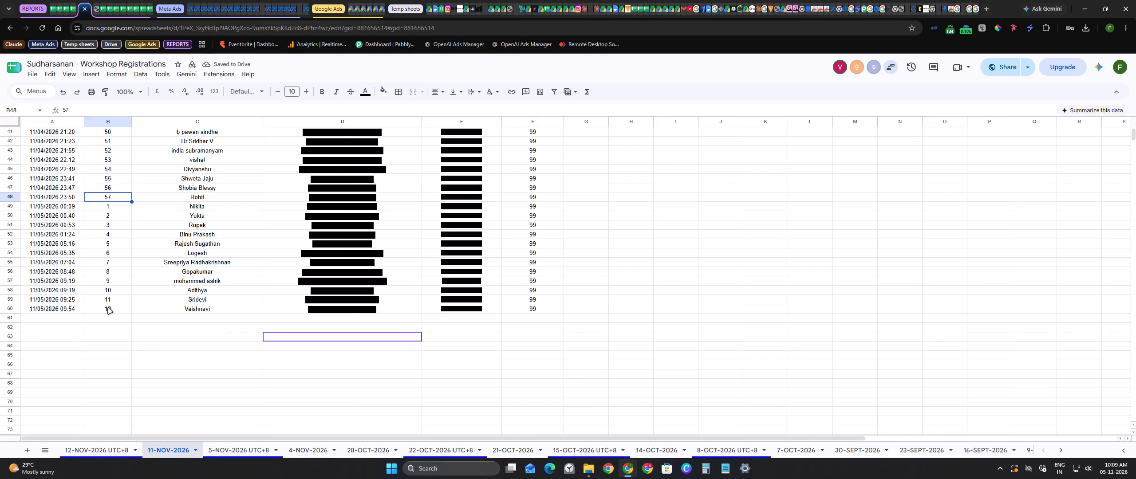
pyautogui.click(108, 308)
pyautogui.hotkey('alt', 'Tab')
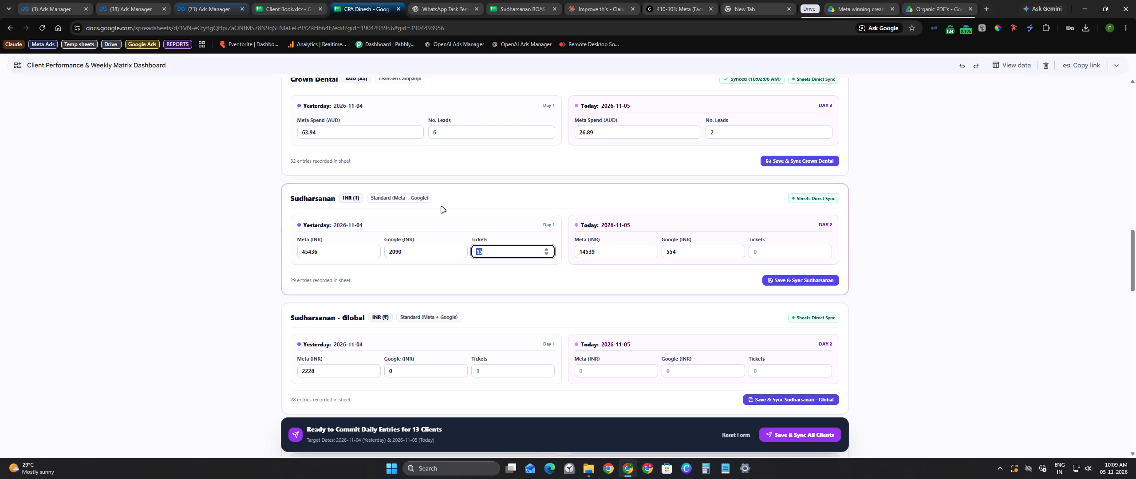
pyautogui.write('57')
pyautogui.press('Tab')
pyautogui.press('Tab')
pyautogui.press('Tab')
pyautogui.write('12')
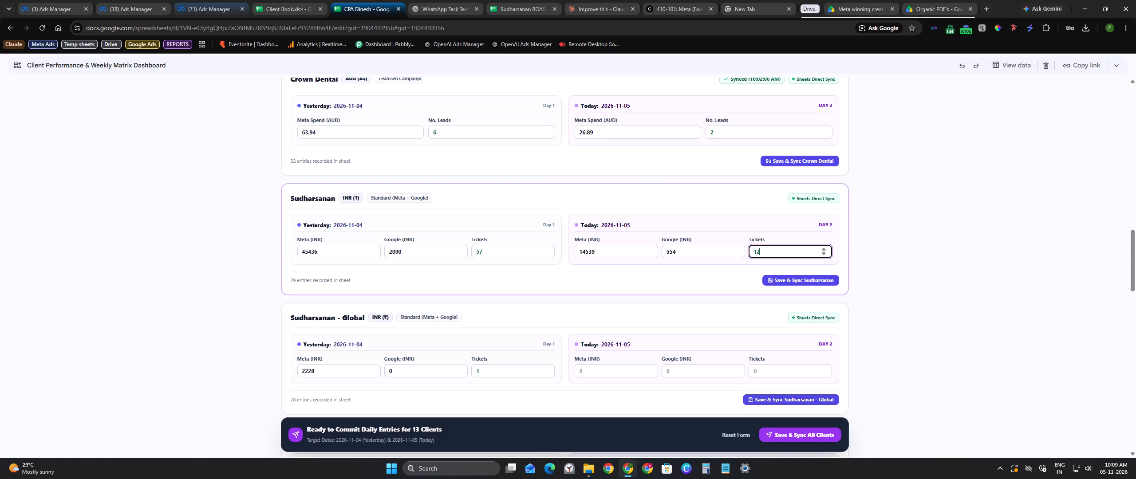
pyautogui.click(782, 278)
# For Sudharsanan - Global's Meta spend for yesterday, open the ad account's ad sets in Ads Manager.
pyautogui.scroll(-2, 668, 182)
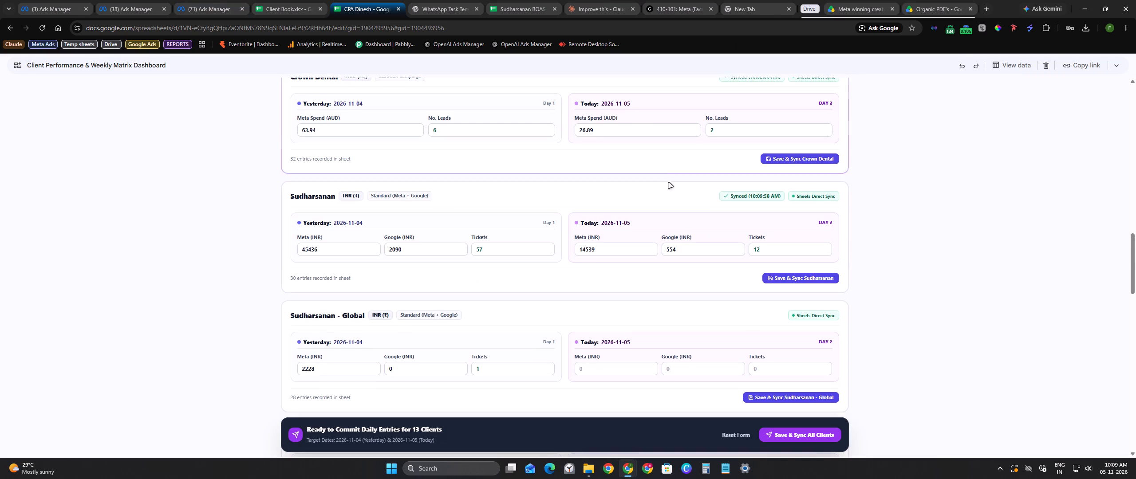
pyautogui.scroll(-1, 669, 183)
pyautogui.moveTo(342, 193); pyautogui.dragTo(79, 178)
pyautogui.hotkey('alt', 'Tab')
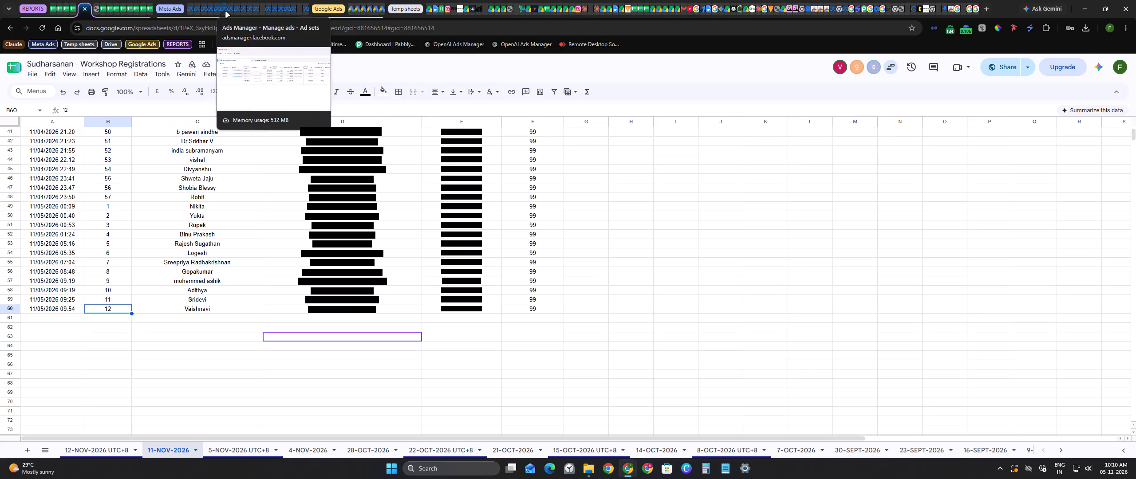
pyautogui.click(229, 11)
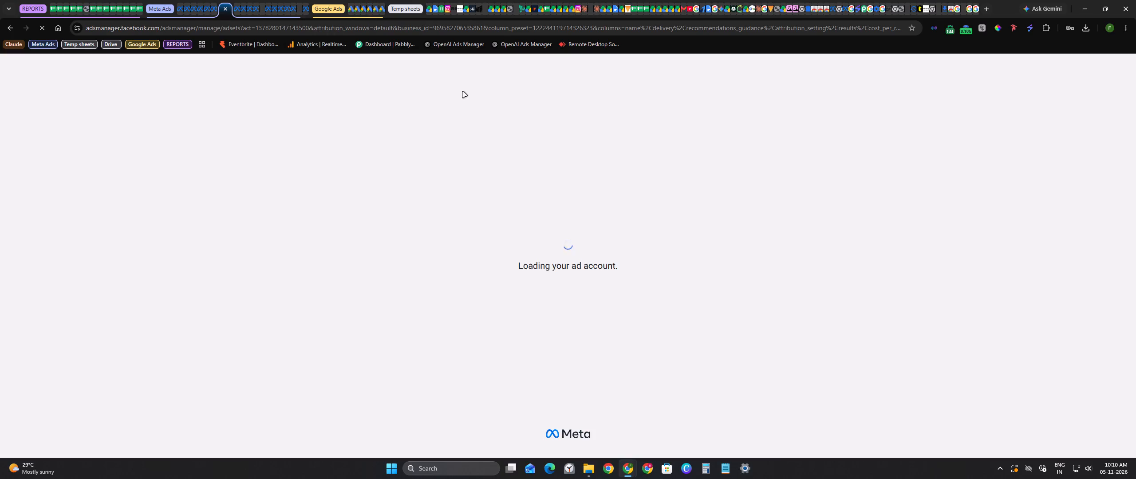
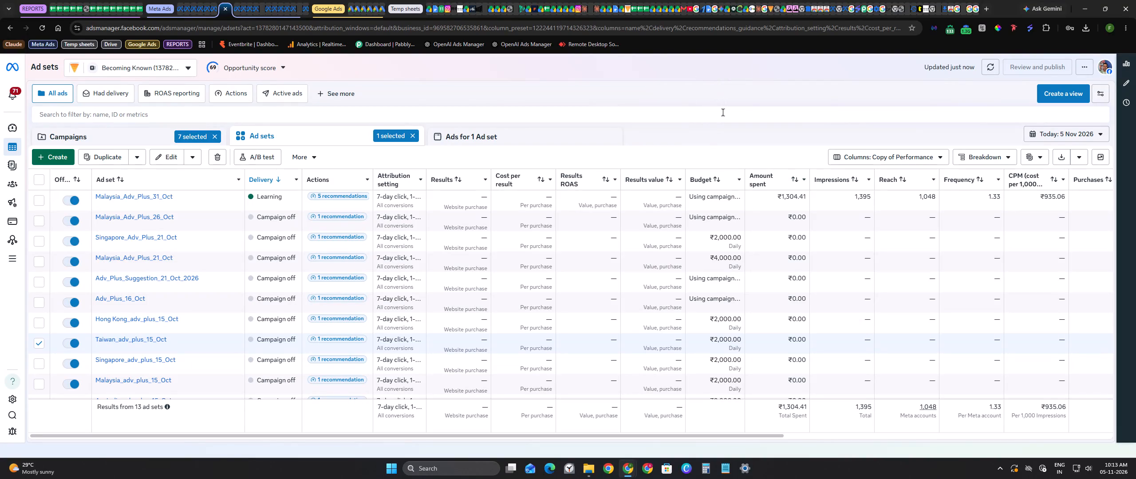
# Show the Becoming Known ad sets for yesterday and enter 4337 INR as Sudharsanan - Global's Meta spend for yesterday.
pyautogui.hotkey('alt', 'Tab')
pyautogui.hotkey('alt', 'Tab')
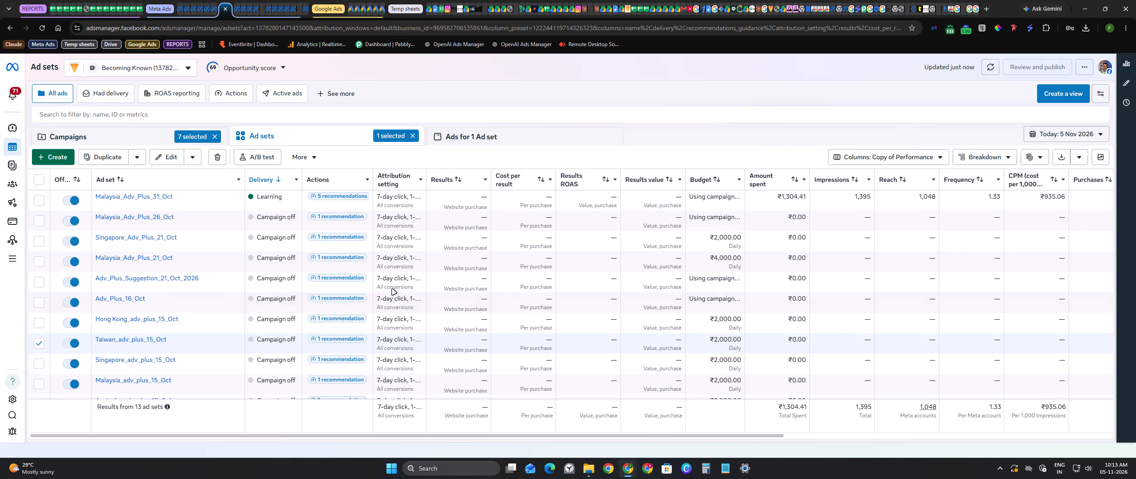
pyautogui.hotkey('alt', 'Tab')
pyautogui.hotkey('alt', 'Tab')
pyautogui.click(107, 137)
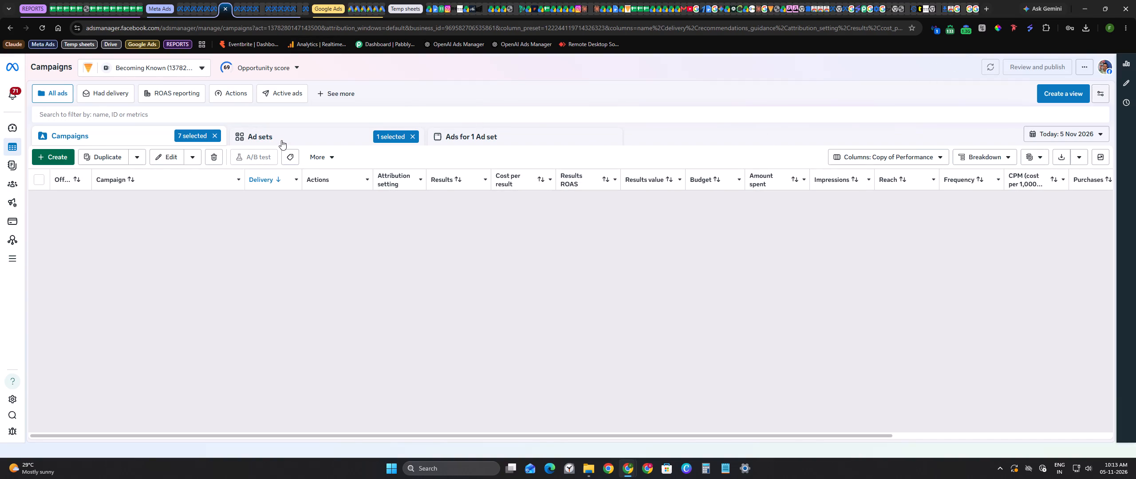
pyautogui.click(281, 140)
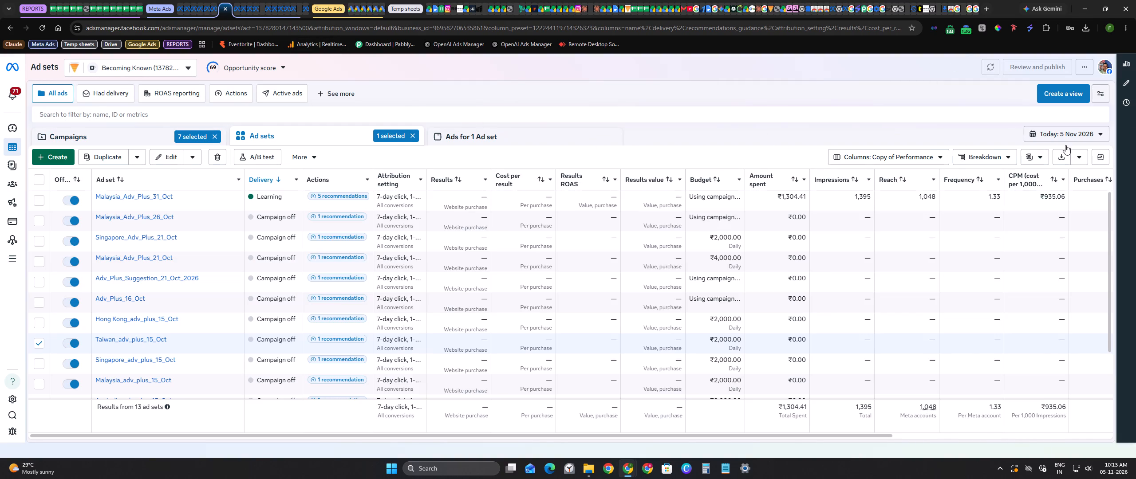
pyautogui.click(1063, 140)
pyautogui.click(847, 183)
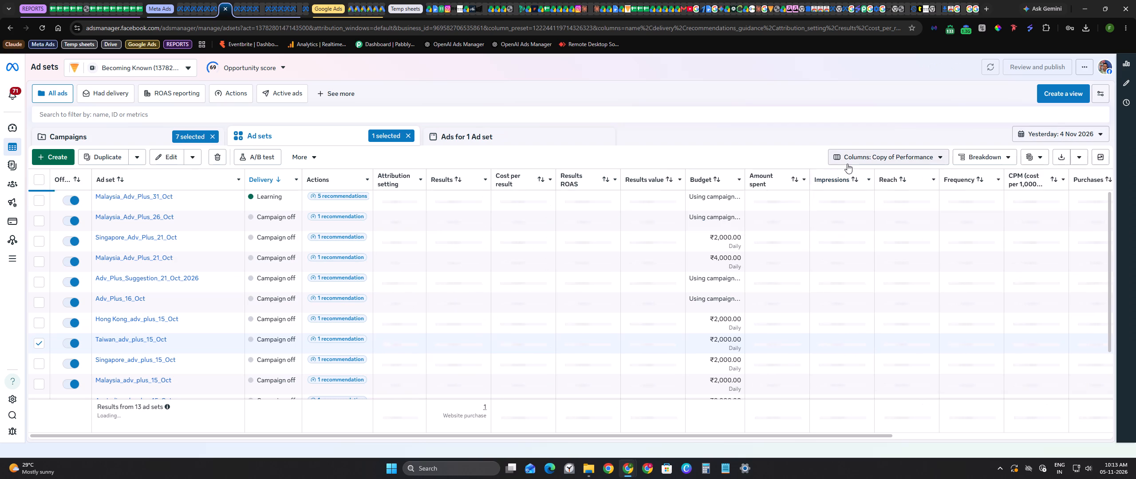
pyautogui.hotkey('alt', 'Tab')
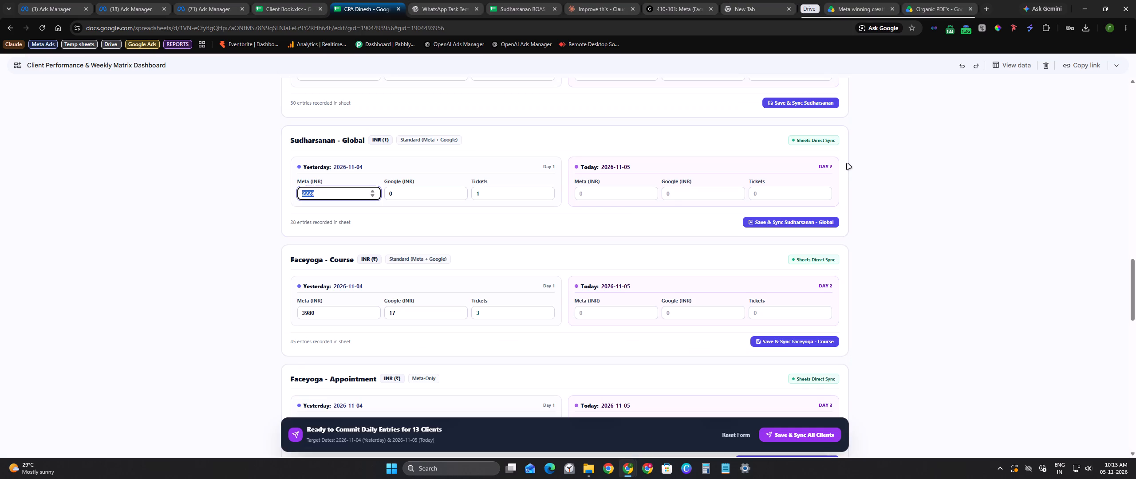
pyautogui.write('4337')
# Show the Becoming Known ad sets for today and enter 1304 INR as Sudharsanan - Global's Meta spend for today.
pyautogui.press('Tab')
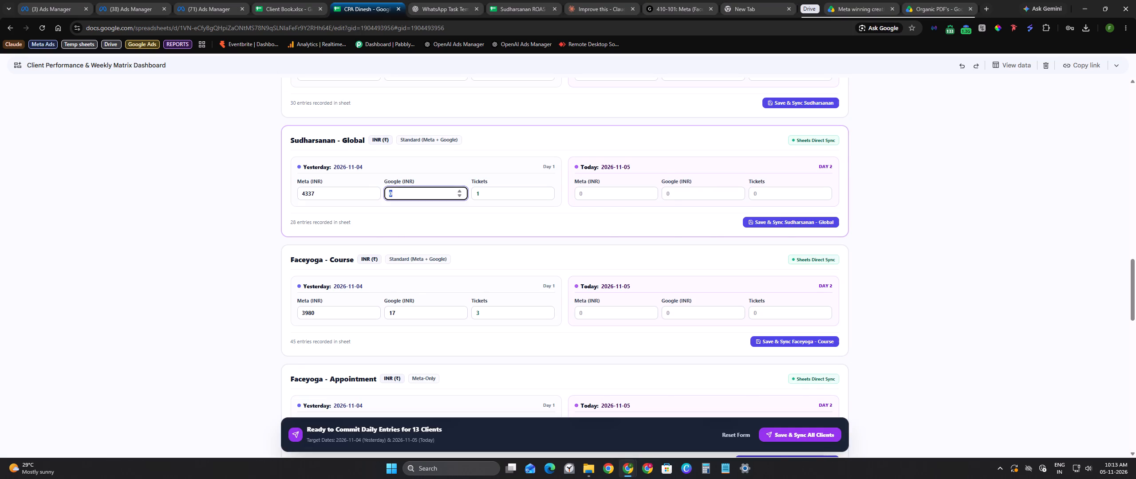
pyautogui.press('Tab')
pyautogui.press('Tab')
pyautogui.hotkey('alt', 'Tab')
pyautogui.click(1074, 141)
pyautogui.click(860, 179)
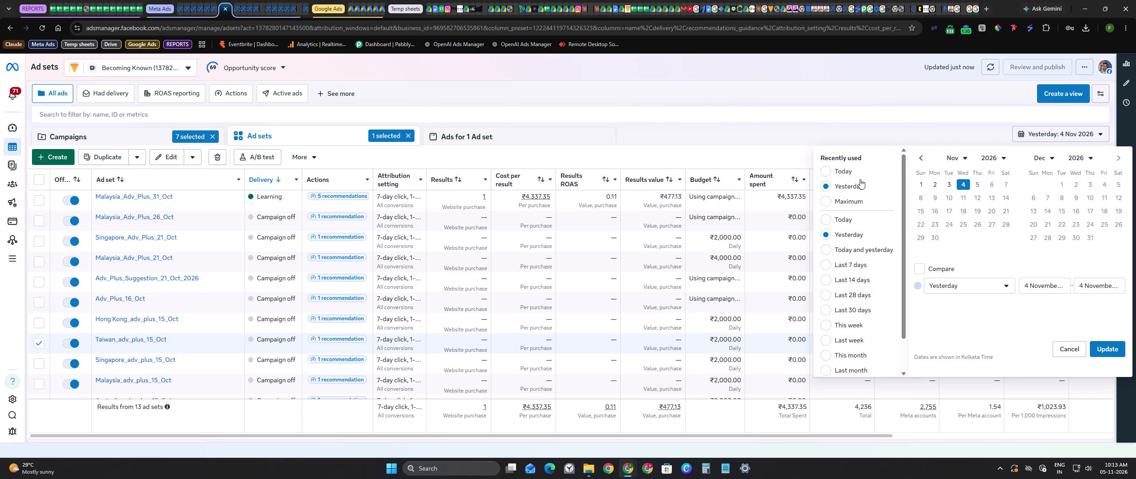
pyautogui.click(851, 169)
pyautogui.hotkey('alt', 'Tab')
pyautogui.write('1304')
# Examine the 12-NOV-2026 UTC+8 and 5-NOV-2026 UTC+8 sheets of Sudharsanan - Workshop Registrations for Sudharsanan - Global's tickets from yesterday and today.
pyautogui.moveTo(497, 191); pyautogui.dragTo(493, 192)
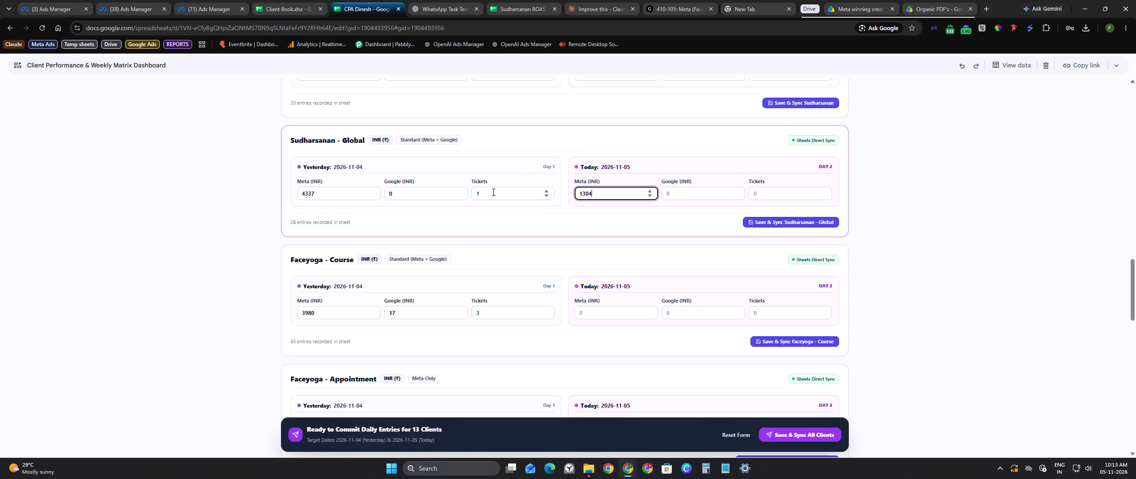
pyautogui.moveTo(493, 192); pyautogui.dragTo(203, 132)
pyautogui.hotkey('alt', 'Tab')
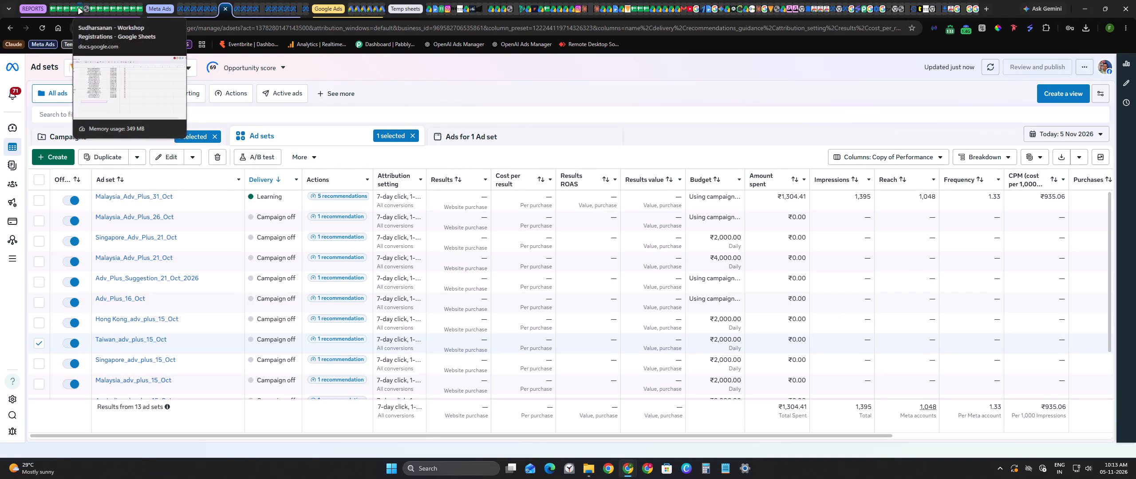
pyautogui.click(79, 8)
pyautogui.click(86, 448)
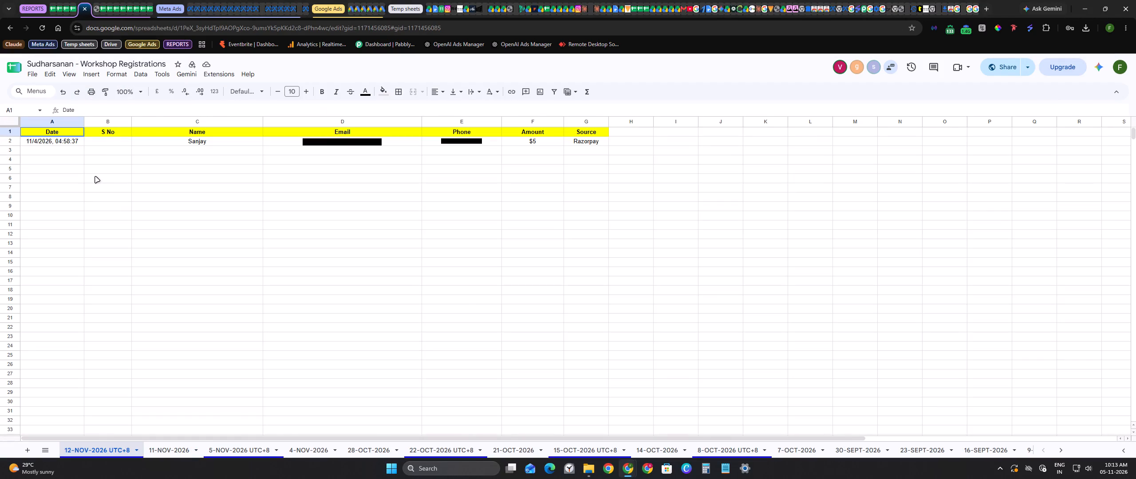
pyautogui.click(95, 139)
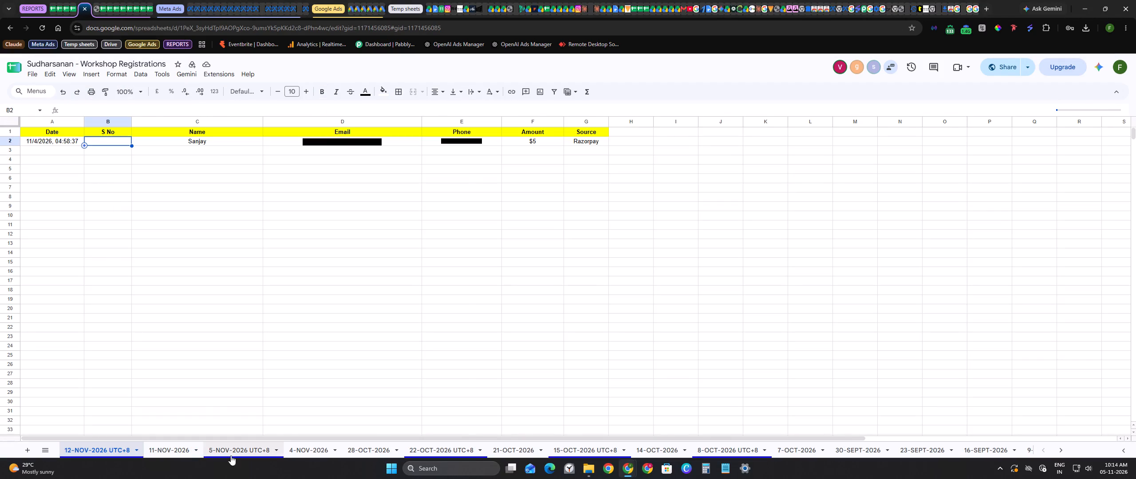
pyautogui.click(231, 455)
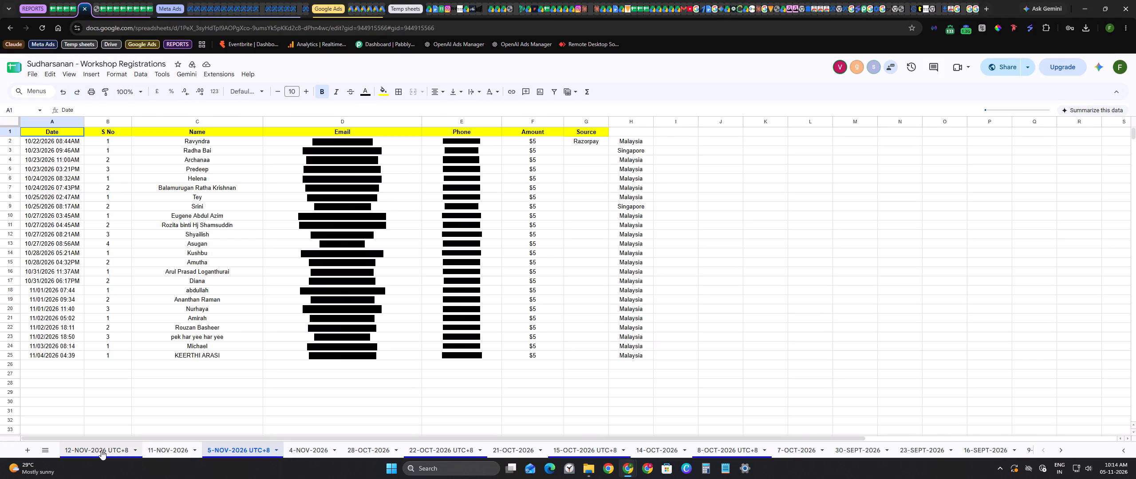
pyautogui.click(101, 450)
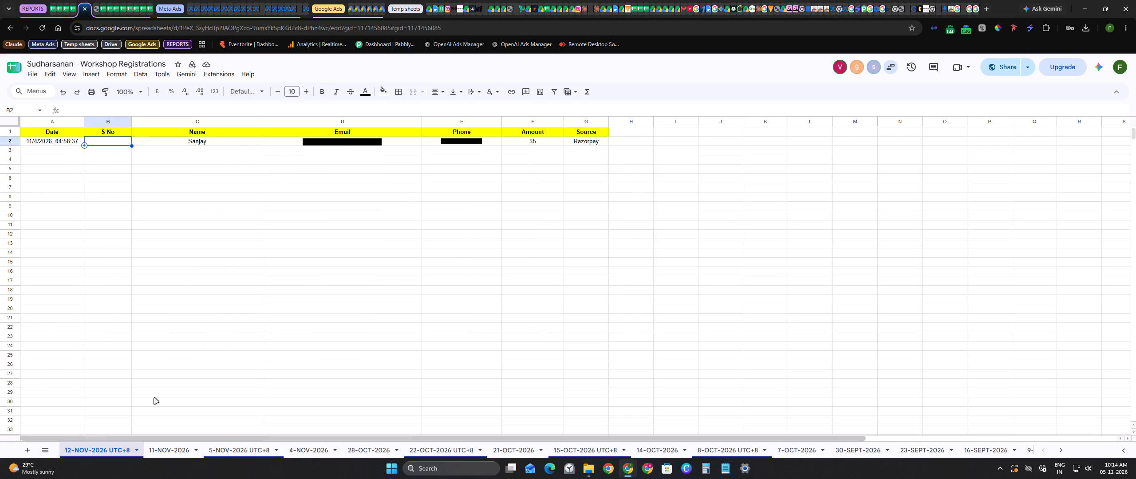
pyautogui.hotkey('alt', 'Tab')
pyautogui.hotkey('alt', 'Tab')
pyautogui.click(244, 445)
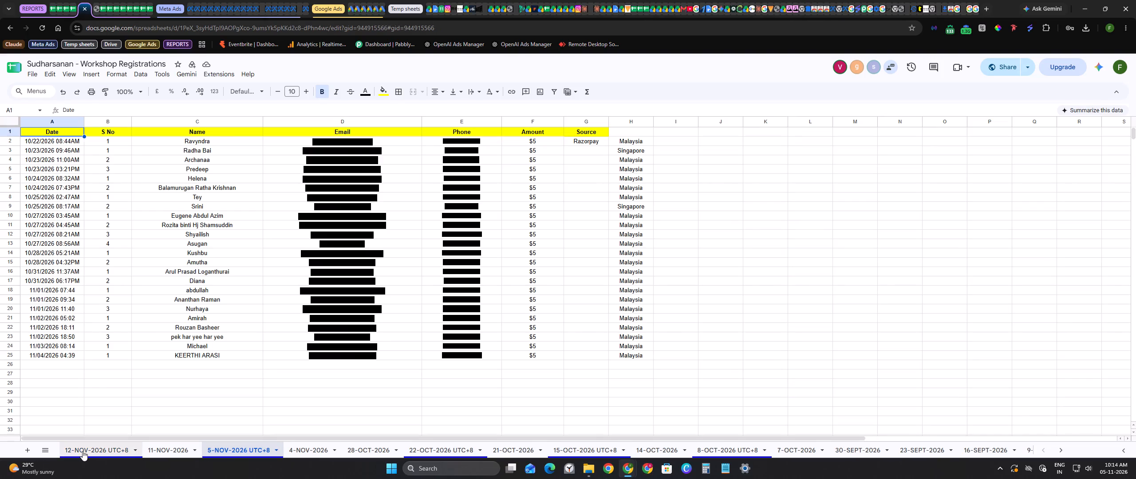
pyautogui.click(83, 451)
# Save and sync the Sudharsanan - Global entries in the performance dashboard.
pyautogui.hotkey('alt', 'Tab')
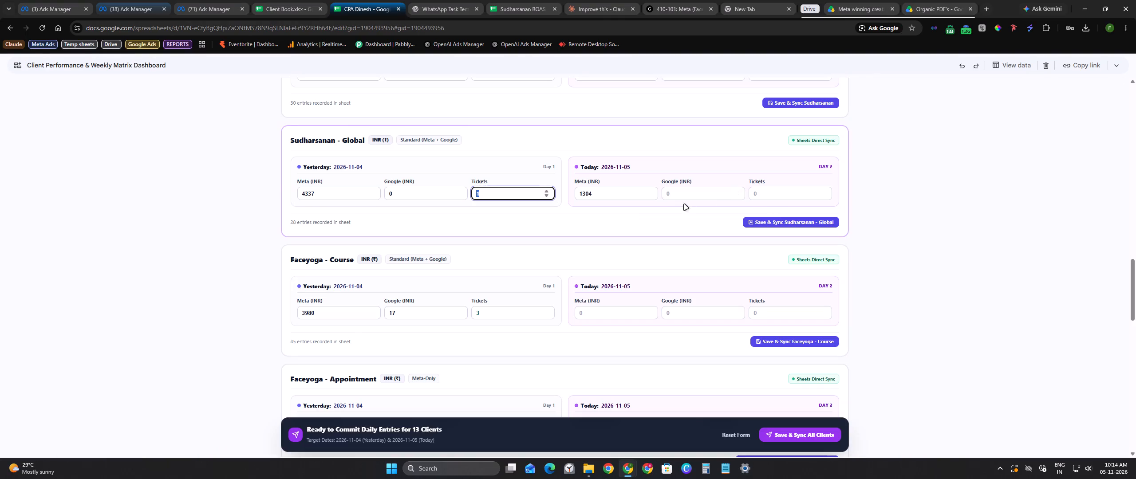
pyautogui.click(785, 190)
pyautogui.click(778, 216)
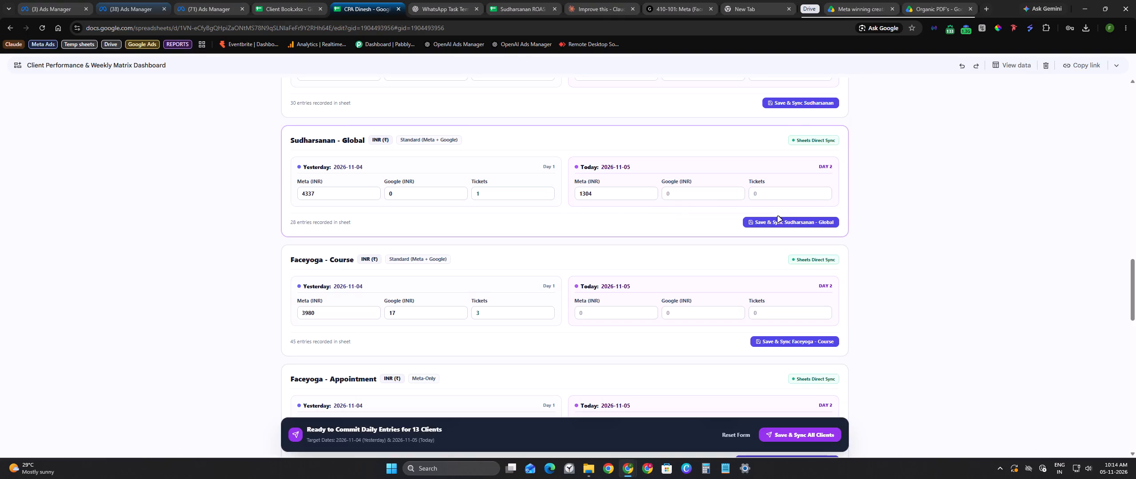
pyautogui.click(777, 221)
# For Faceyoga - Course's Meta spend, show the Faceyoga ad account's campaigns for yesterday, 4 November 2026.
pyautogui.scroll(-1, 781, 217)
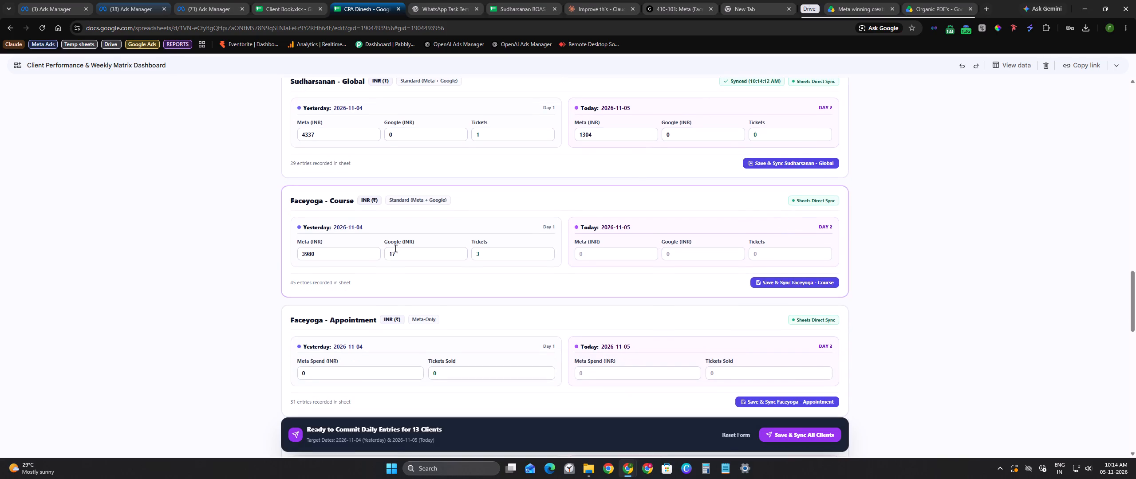
pyautogui.moveTo(354, 251); pyautogui.dragTo(158, 241)
pyautogui.hotkey('alt', 'Tab')
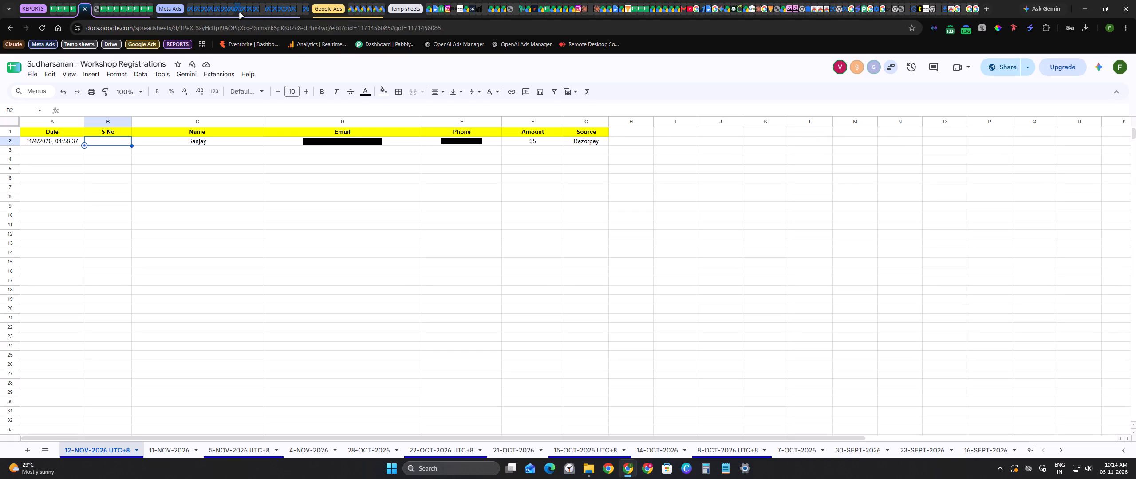
pyautogui.click(244, 14)
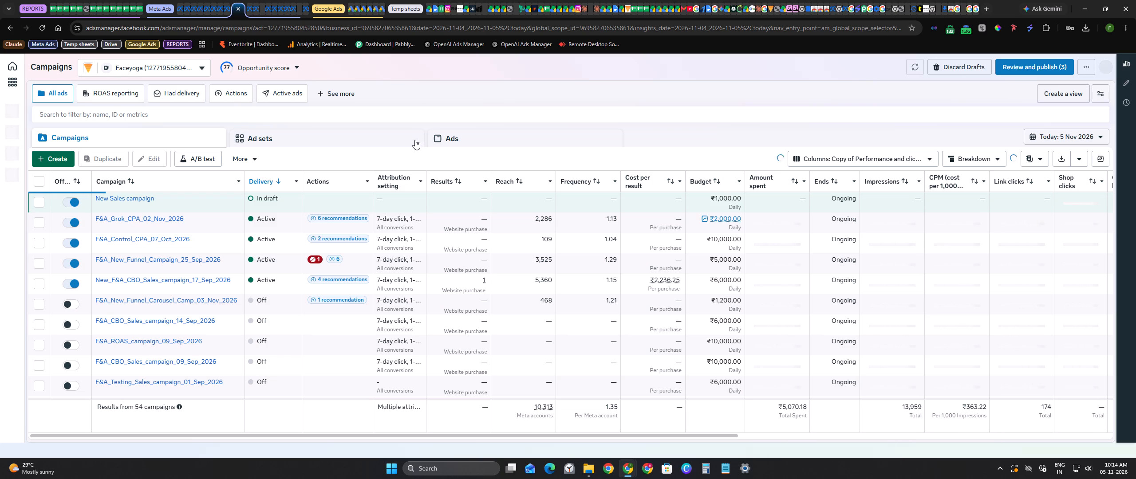
pyautogui.click(1089, 136)
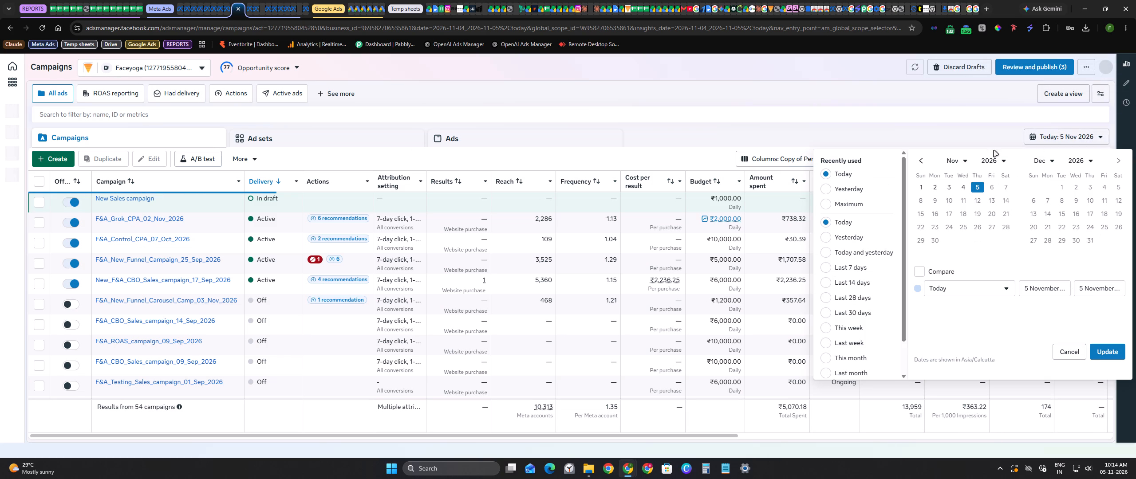
pyautogui.click(850, 193)
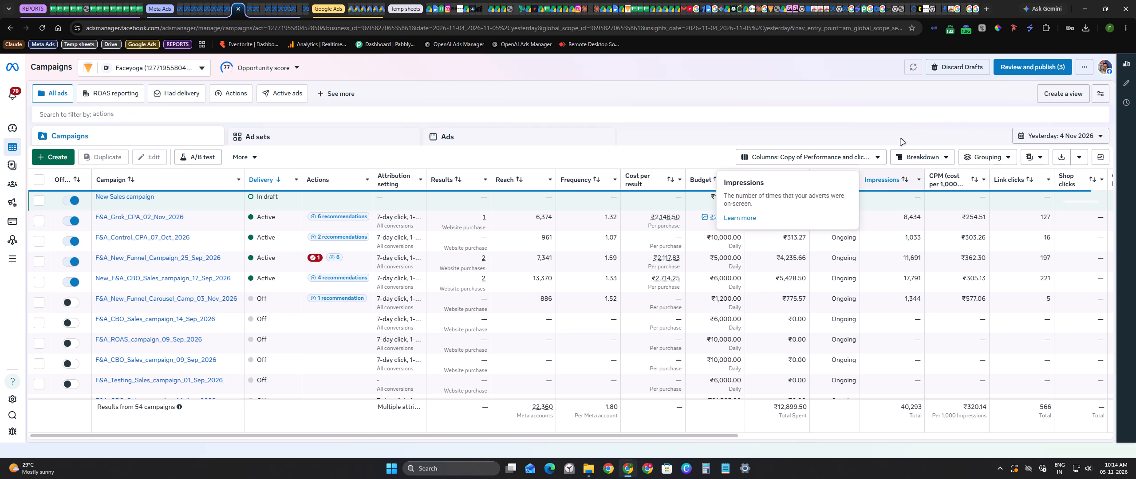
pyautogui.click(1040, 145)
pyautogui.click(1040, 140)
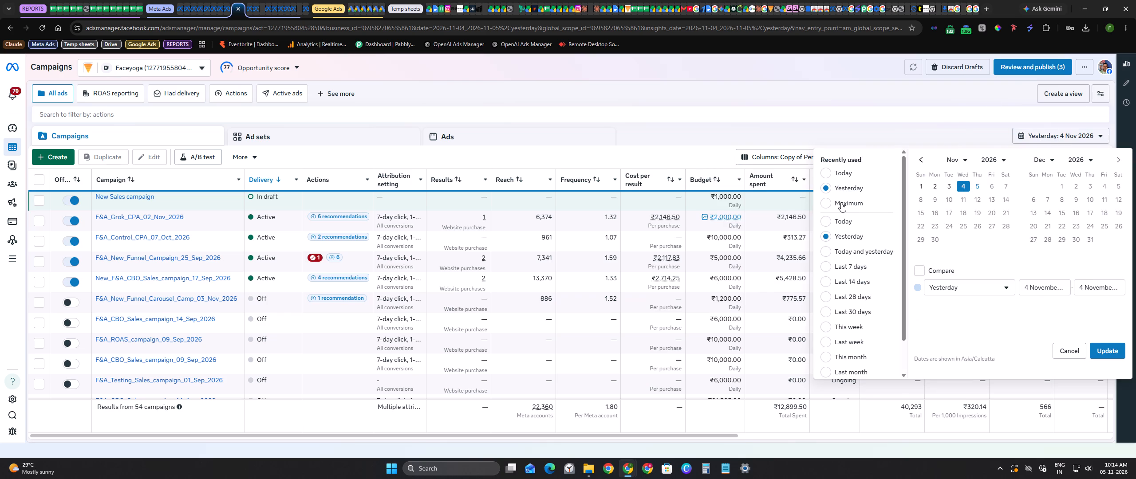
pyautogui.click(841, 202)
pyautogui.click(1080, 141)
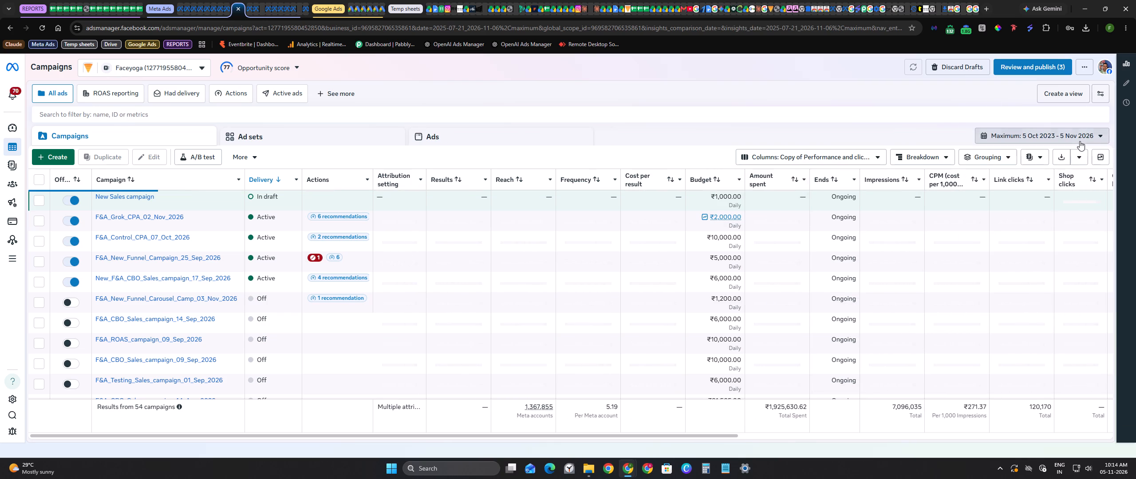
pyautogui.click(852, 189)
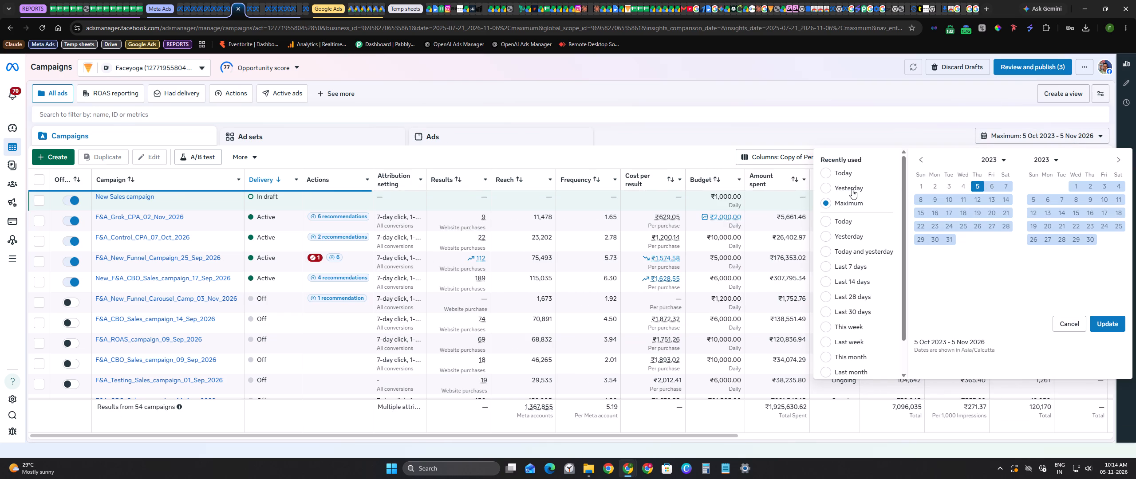
# Enter 12899 INR as Faceyoga - Course's Meta spend for yesterday in the dashboard.
pyautogui.hotkey('alt', 'Tab')
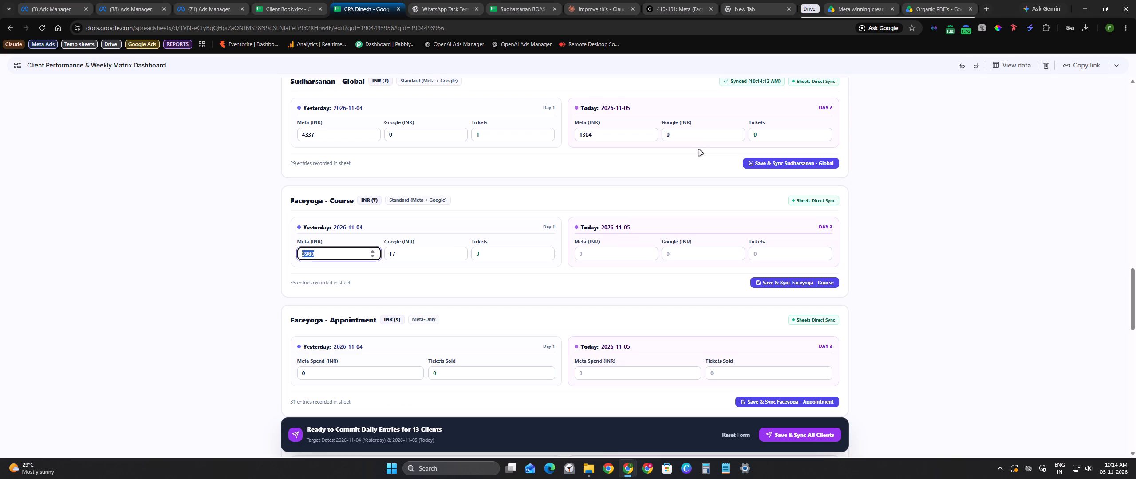
pyautogui.write('12899')
# Show the Faceyoga campaigns for today and enter 5070 INR as Faceyoga - Course's Meta spend for today.
pyautogui.press('Tab')
pyautogui.press('Tab')
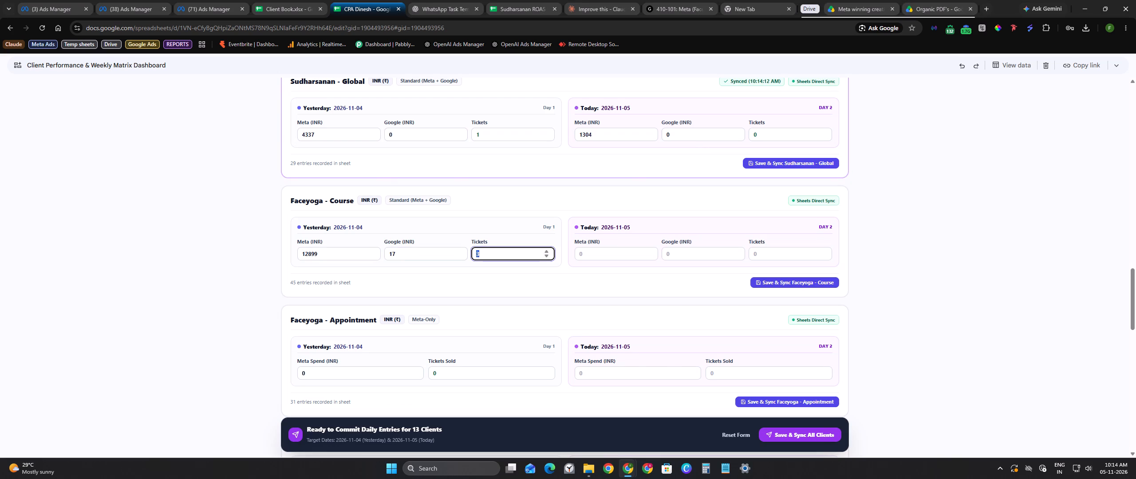
pyautogui.press('Tab')
pyautogui.hotkey('alt', 'Tab')
pyautogui.click(1029, 133)
pyautogui.click(840, 172)
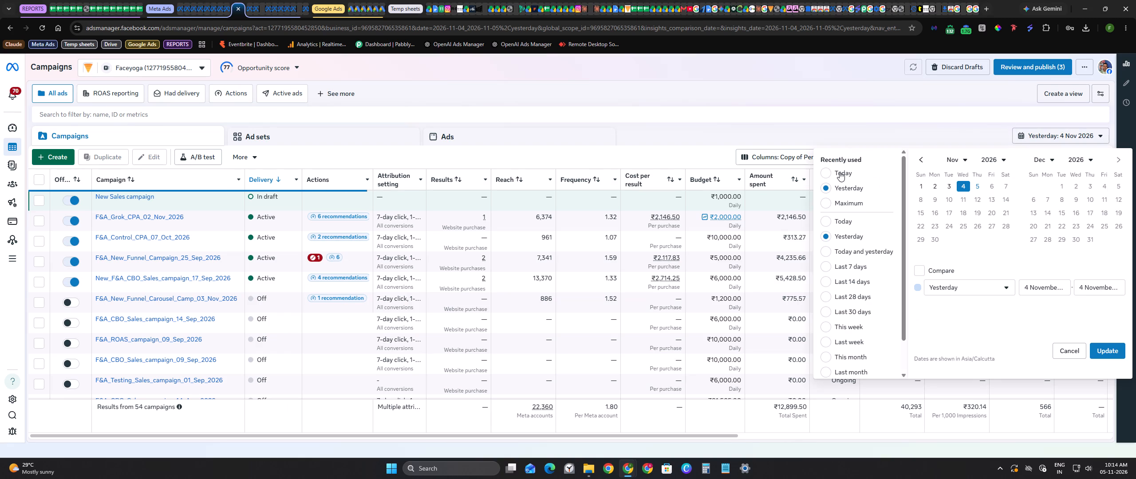
pyautogui.hotkey('alt', 'Tab')
pyautogui.write('5070')
# Using the client's Google Ads overview for 4 and 5 November 2026, enter Faceyoga - Course's Google spend: 73 INR for yesterday, 15 INR for today.
pyautogui.moveTo(399, 254); pyautogui.dragTo(260, 219)
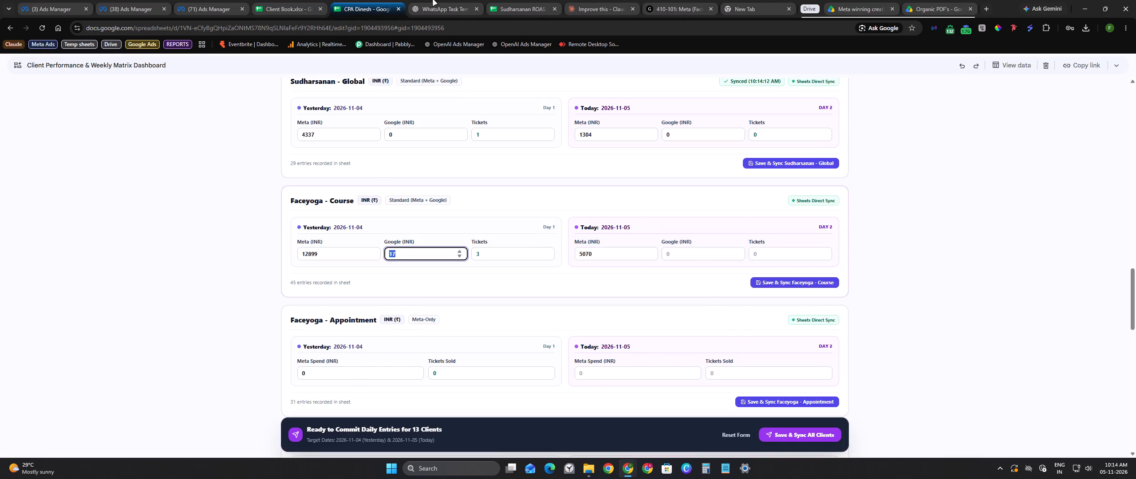
pyautogui.hotkey('alt', 'Tab')
pyautogui.click(379, 12)
pyautogui.hotkey('alt', 'Tab')
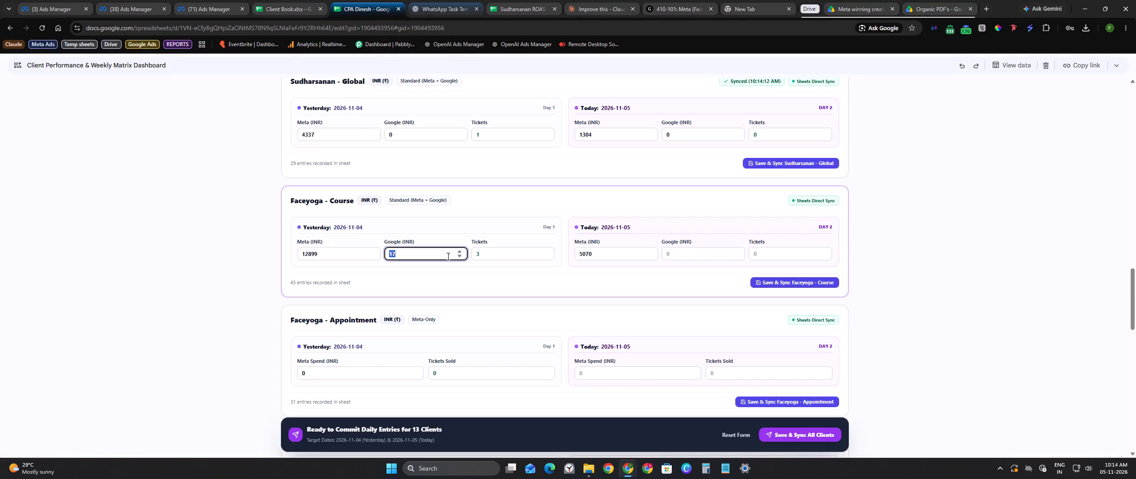
pyautogui.hotkey('alt', 'Tab')
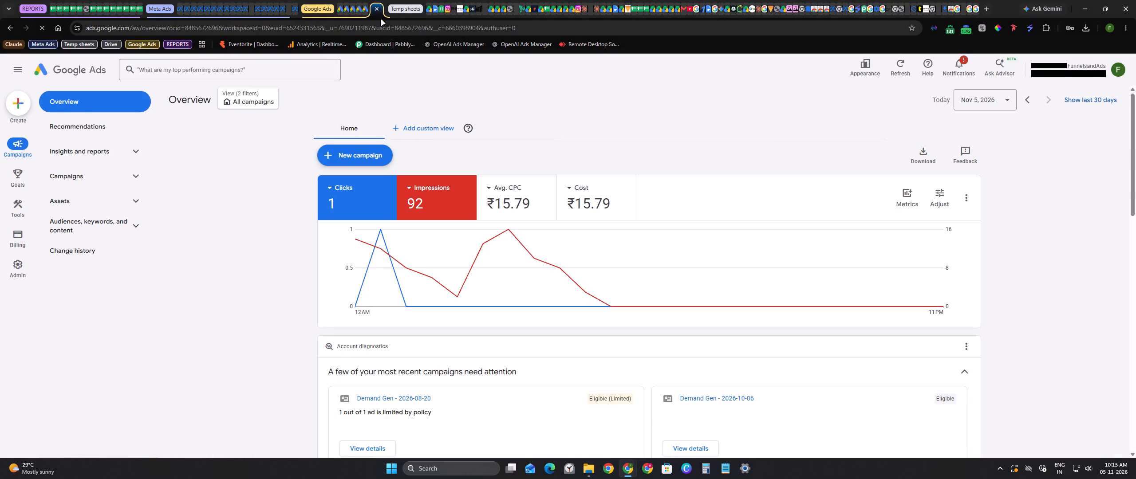
pyautogui.click(1021, 106)
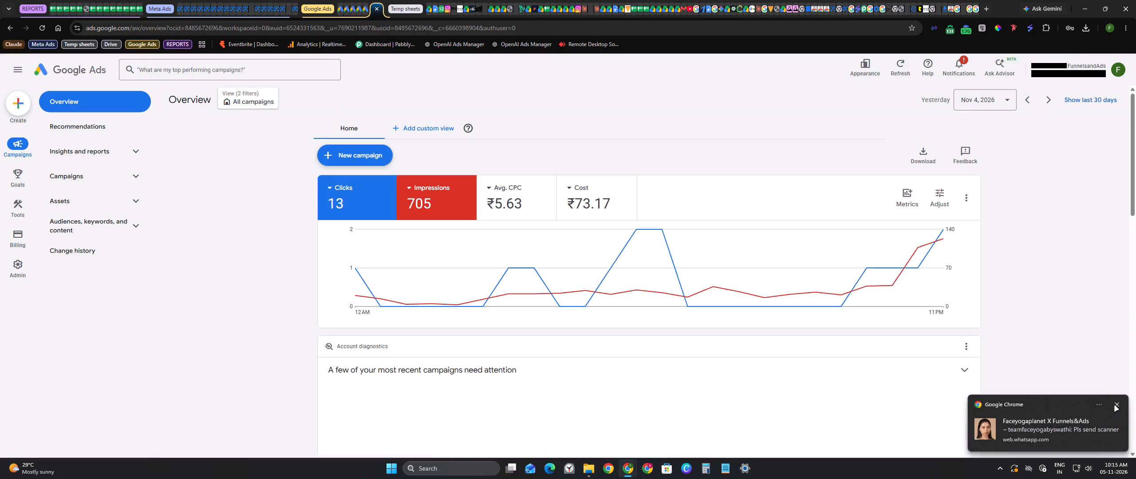
pyautogui.click(1115, 406)
pyautogui.click(1044, 100)
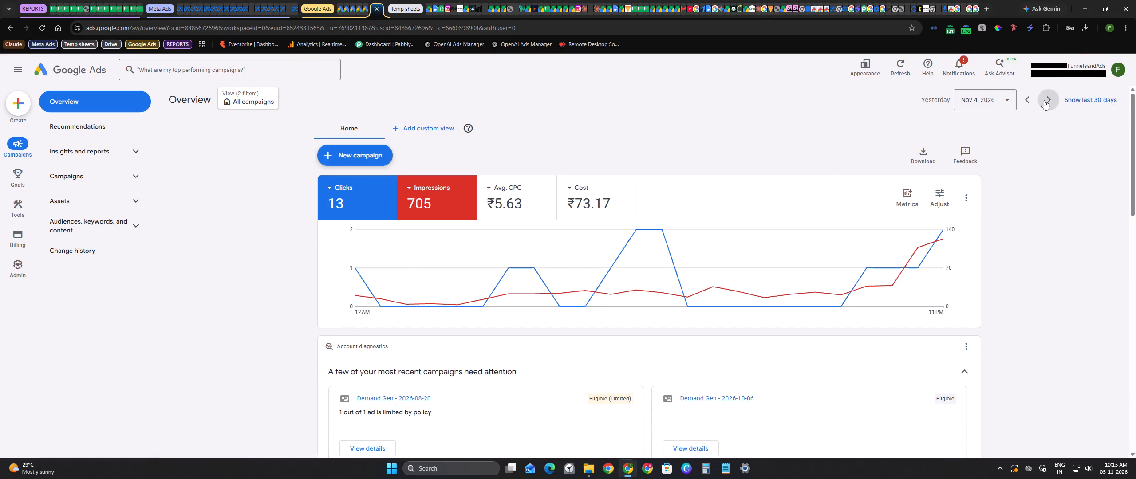
pyautogui.hotkey('alt', 'Tab')
pyautogui.write('73')
pyautogui.click(681, 256)
pyautogui.write('15')
# In the Face Yoga sheet's 2999 Course Registration records, look up the ticket counts for 4 and 5 November 2026.
pyautogui.moveTo(514, 260); pyautogui.dragTo(312, 258)
pyautogui.hotkey('alt', 'Tab')
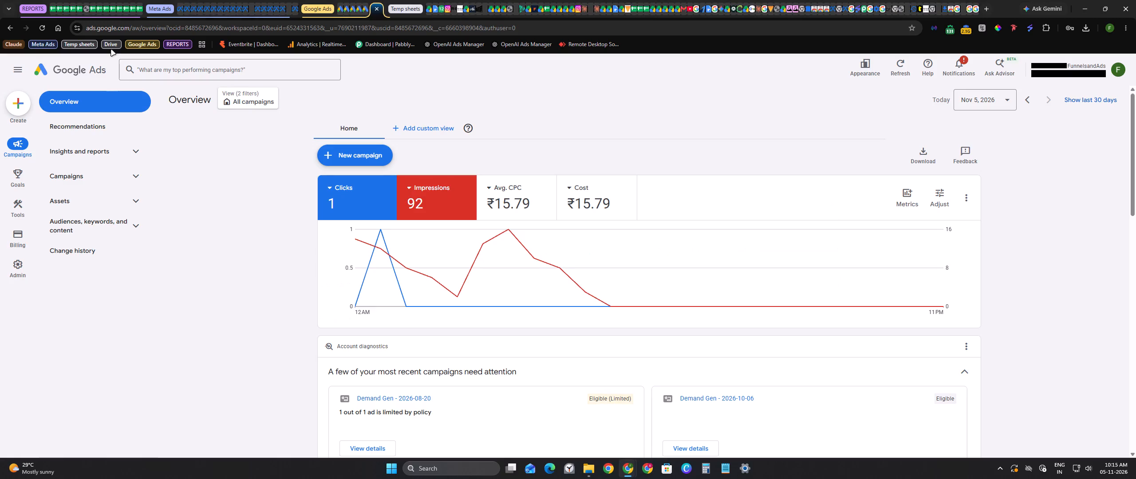
pyautogui.click(89, 7)
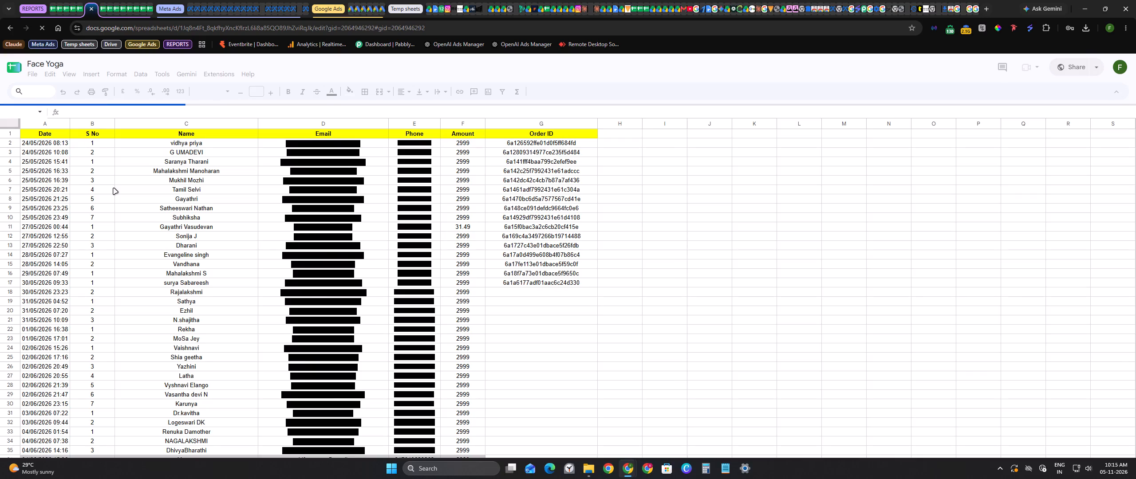
pyautogui.hotkey('ctrl', 'Down')
pyautogui.hotkey('ctrl', 'Down')
pyautogui.hotkey('ctrl', 'Down')
pyautogui.hotkey('ctrl', 'Down')
pyautogui.hotkey('ctrl', 'Down')
pyautogui.hotkey('ctrl', 'Down')
pyautogui.hotkey('ctrl', 'Down')
pyautogui.hotkey('ctrl', 'Down')
pyautogui.hotkey('ctrl', 'Down')
pyautogui.hotkey('ctrl', 'Down')
pyautogui.hotkey('ctrl', 'Down')
pyautogui.hotkey('ctrl', 'Down')
pyautogui.hotkey('ctrl', 'Down')
pyautogui.hotkey('ctrl', 'Down')
pyautogui.hotkey('ctrl', 'Down')
pyautogui.hotkey('ctrl', 'Down')
pyautogui.hotkey('ctrl', 'Down')
pyautogui.hotkey('ctrl', 'Down')
pyautogui.hotkey('ctrl', 'Down')
pyautogui.hotkey('ctrl', 'Down')
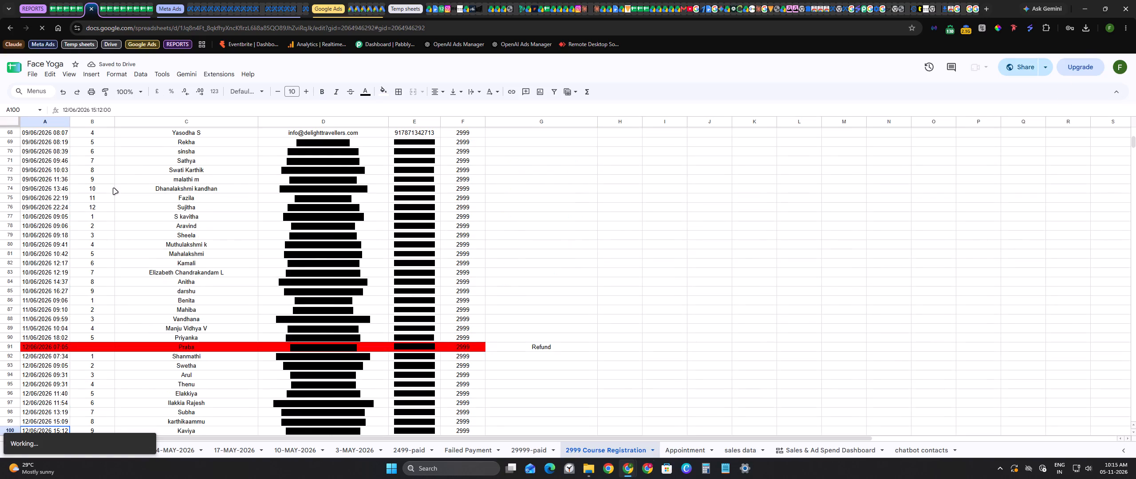
pyautogui.hotkey('ctrl', 'Down')
pyautogui.hotkey('ctrl', 'Down')
pyautogui.hotkey('ctrl', 'Up')
pyautogui.scroll(2, 116, 188)
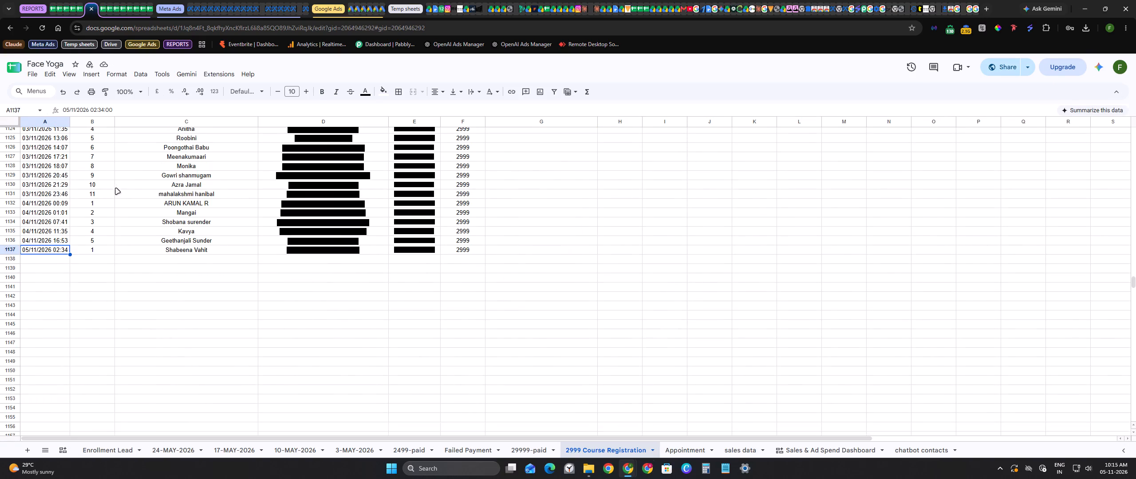
pyautogui.click(101, 239)
pyautogui.click(93, 248)
# Enter Faceyoga - Course's tickets in the dashboard, 5 for yesterday and 1 for today, and save and sync that client.
pyautogui.hotkey('alt', 'Tab')
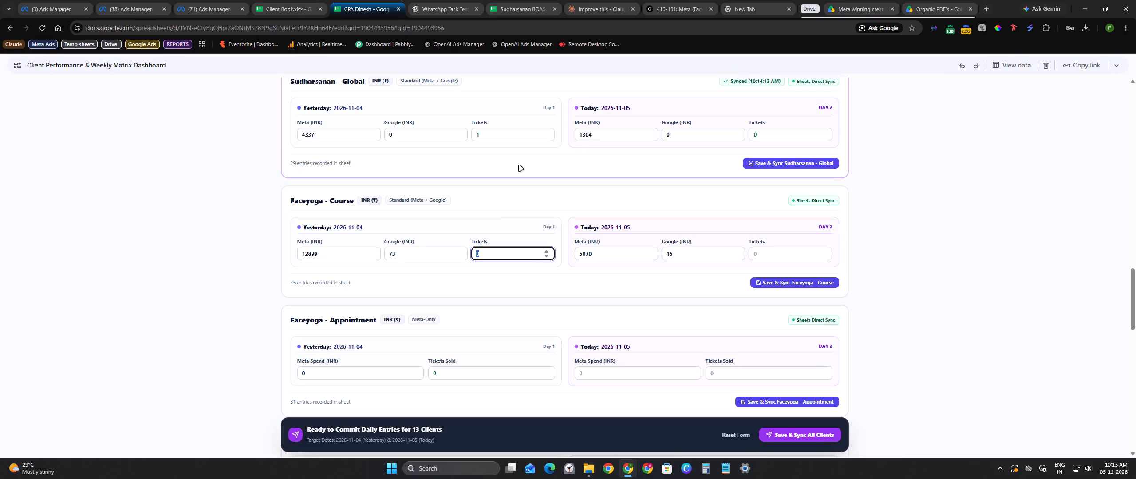
pyautogui.press('5')
pyautogui.press('Tab')
pyautogui.press('Tab')
pyautogui.press('Tab')
pyautogui.press('1')
pyautogui.hotkey('alt', 'Tab')
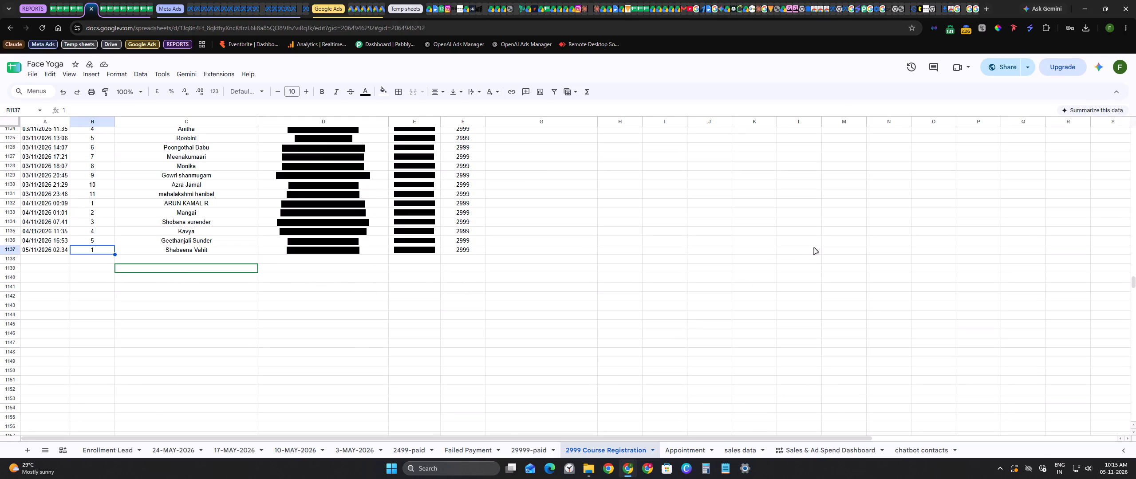
pyautogui.hotkey('alt', 'Tab')
pyautogui.click(791, 283)
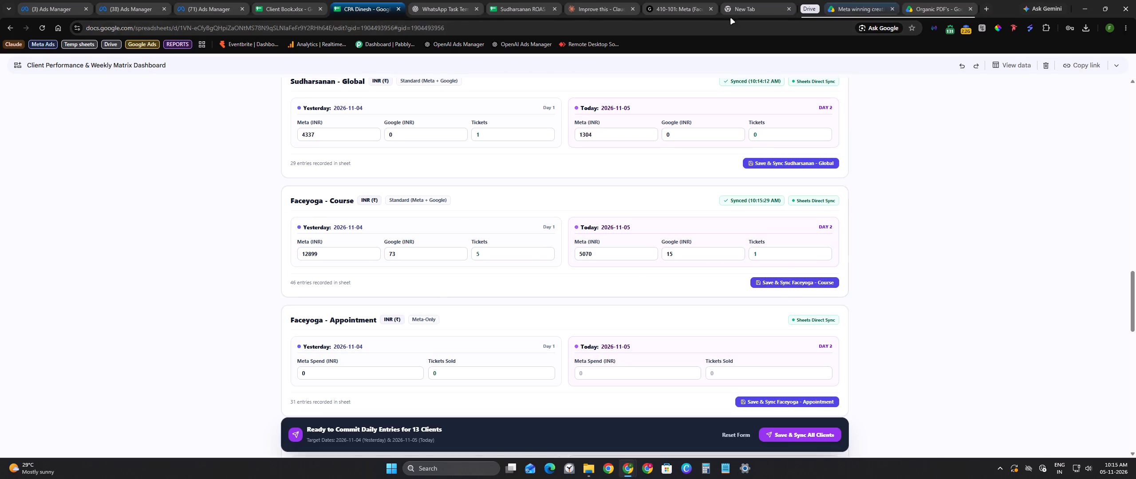
pyautogui.hotkey('alt', 'Tab')
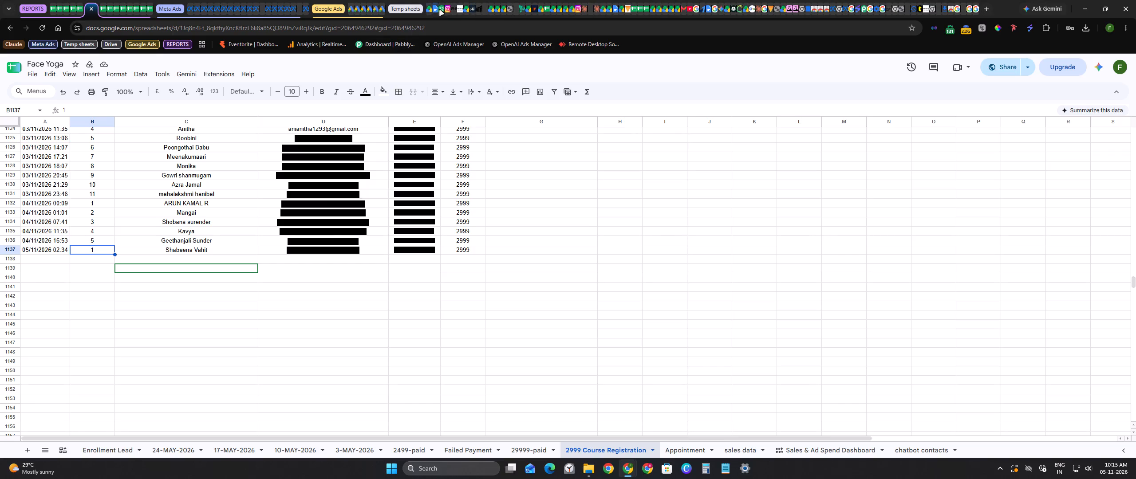